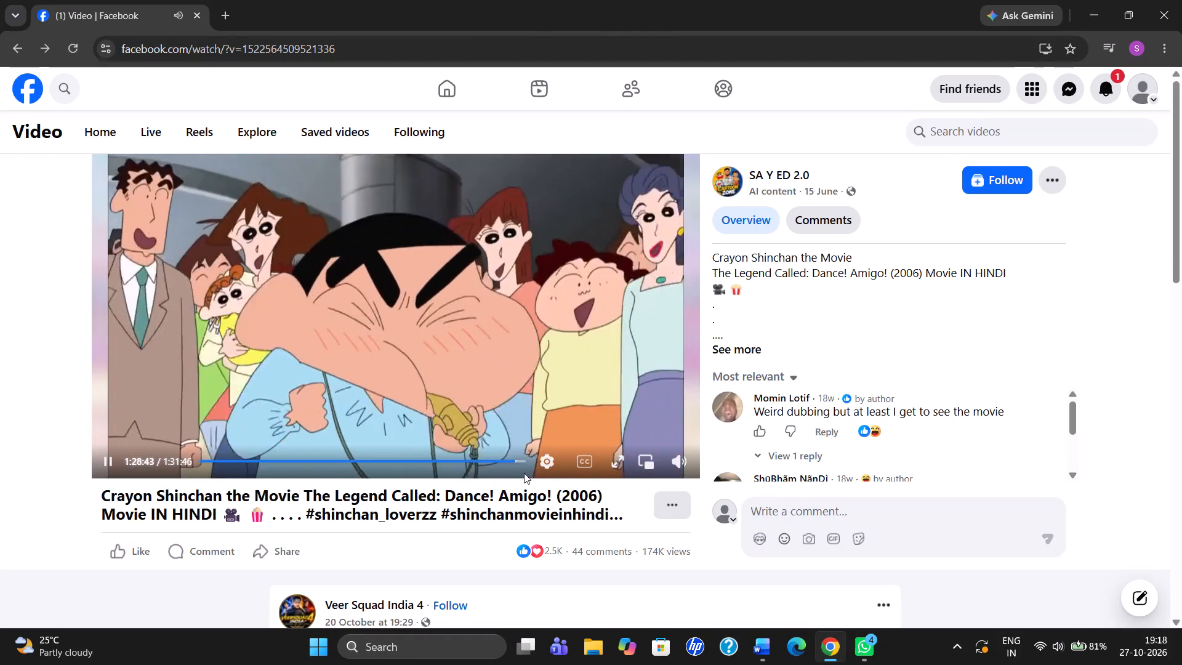
Skip the Crayon Shinchan movie video ahead to the closing credits near its end.
click(518, 461)
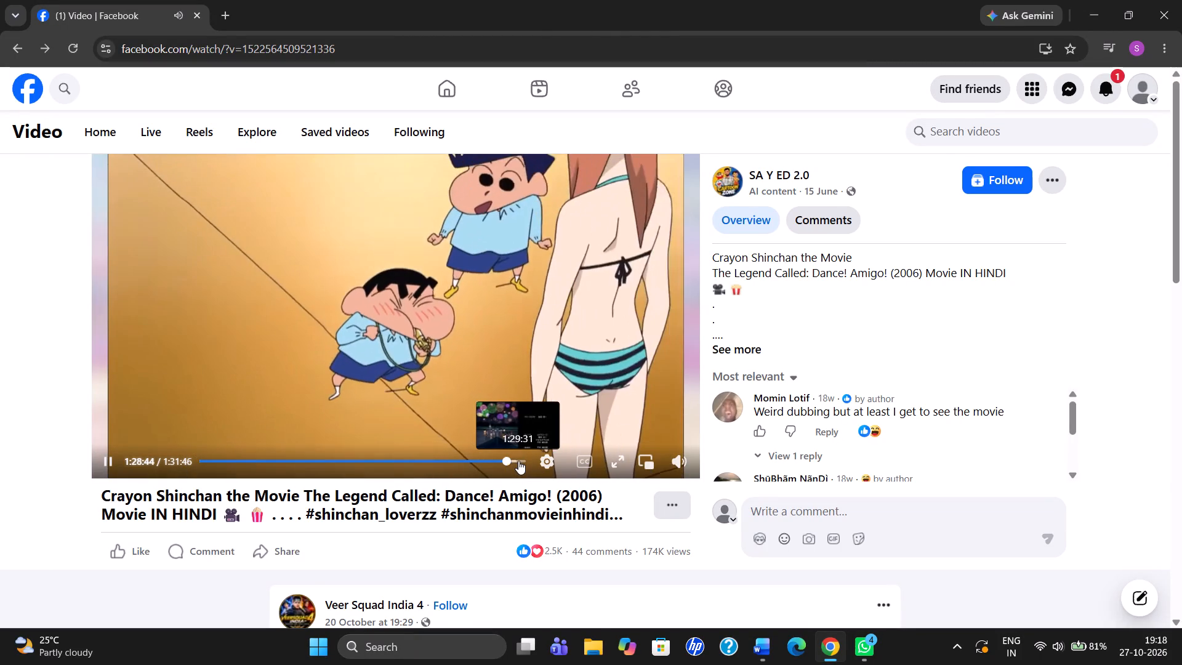
click(522, 460)
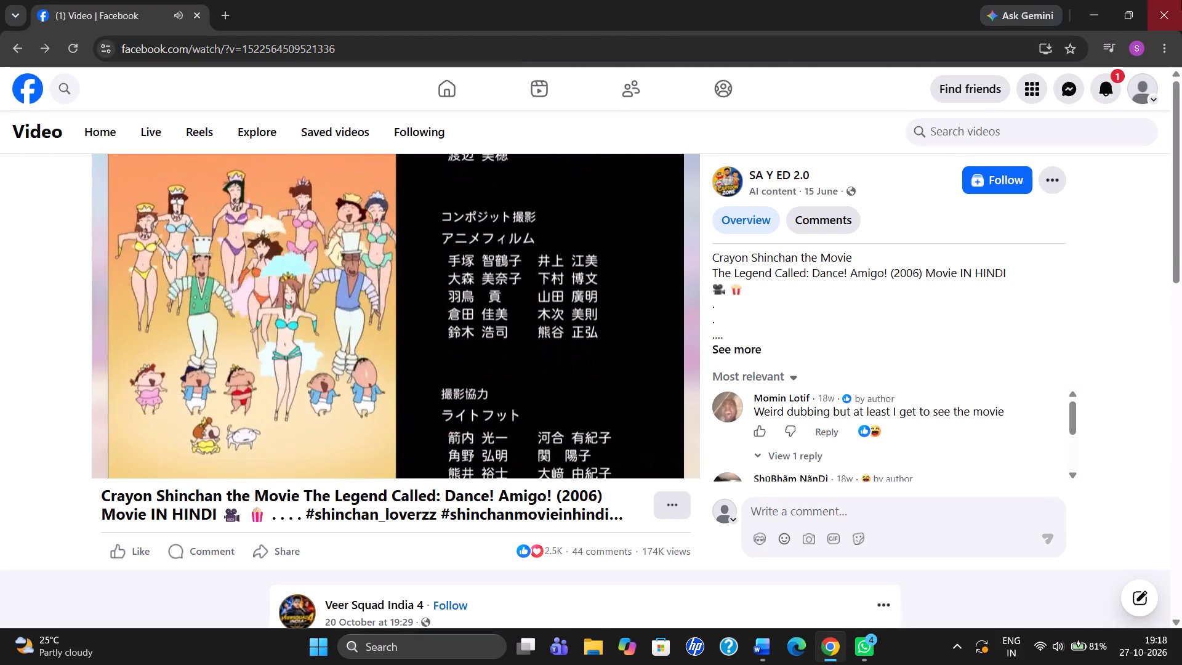
Close the Chrome window playing the Facebook video to get back to the citation details proforma in Word.
click(1181, 0)
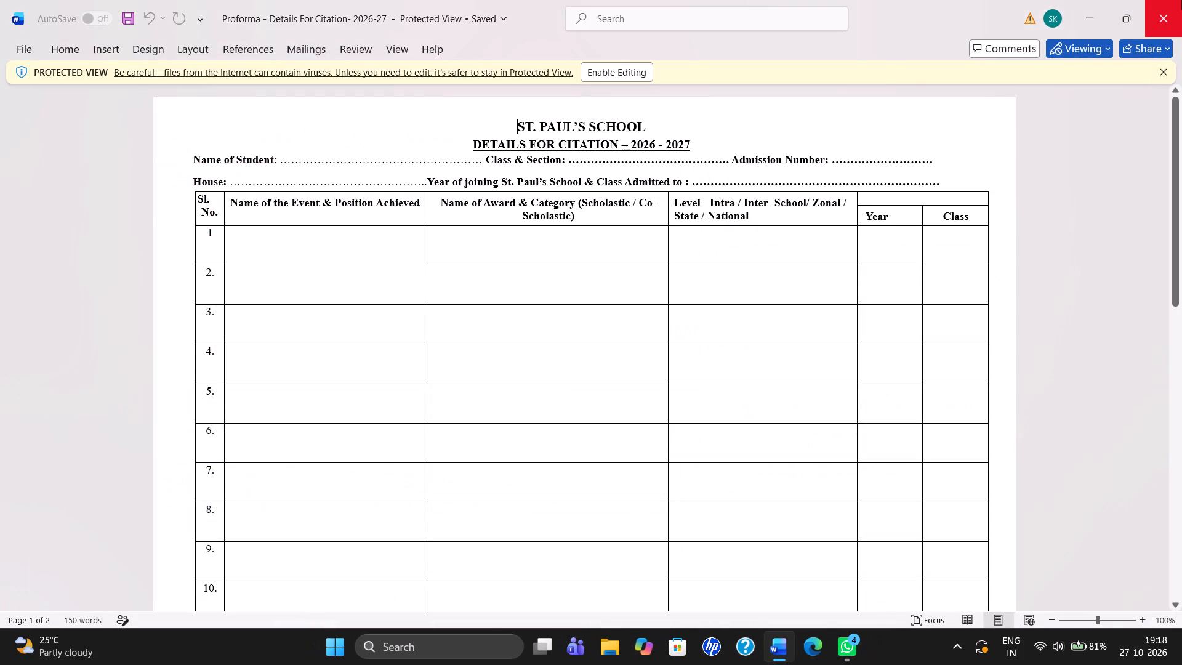
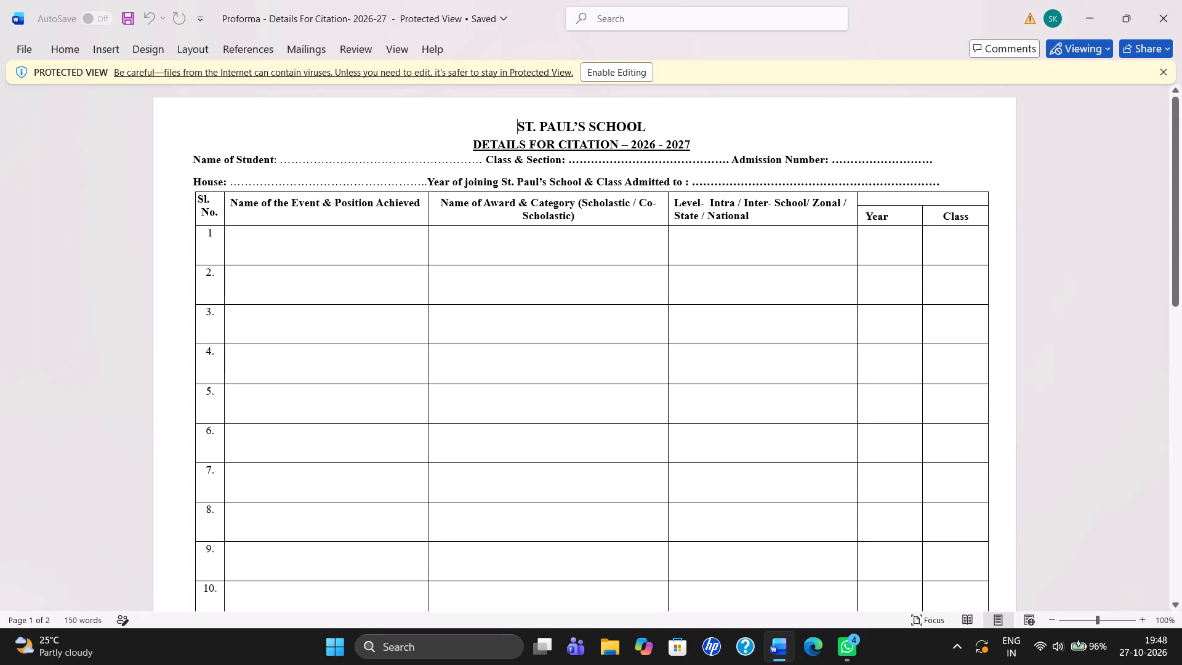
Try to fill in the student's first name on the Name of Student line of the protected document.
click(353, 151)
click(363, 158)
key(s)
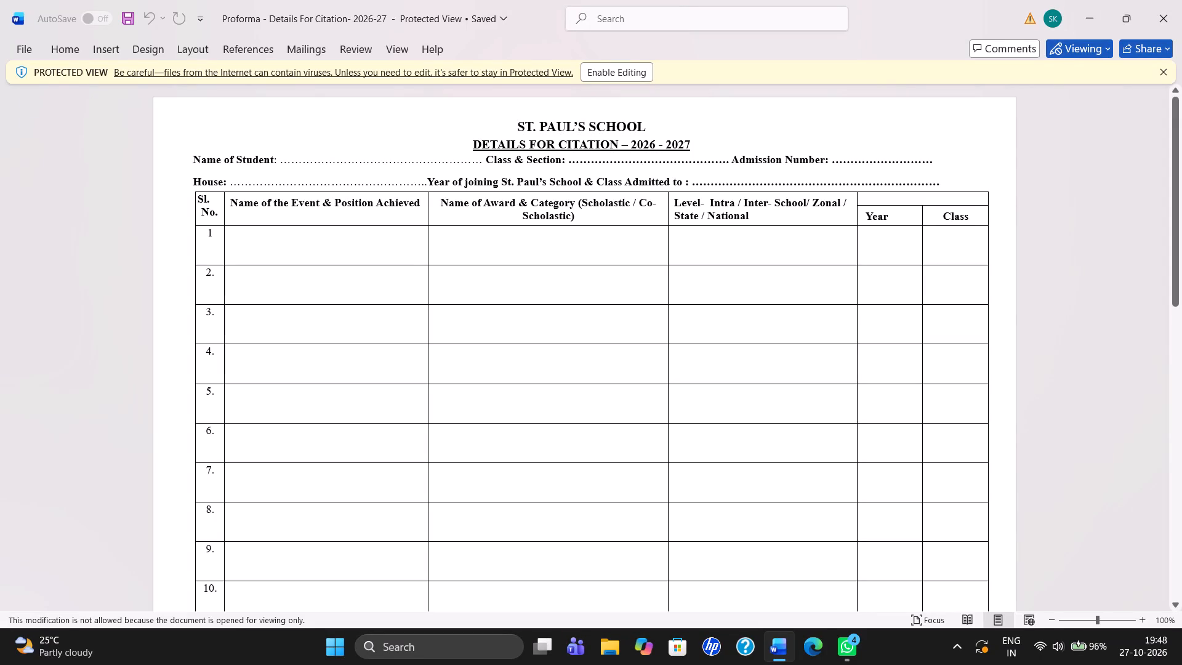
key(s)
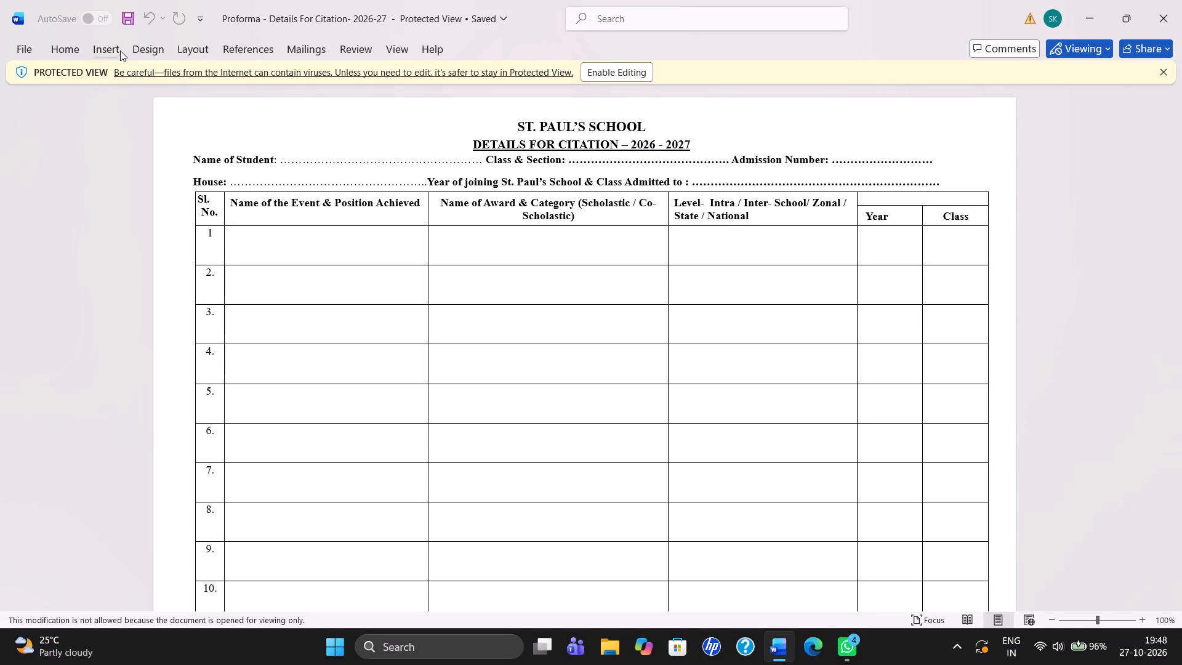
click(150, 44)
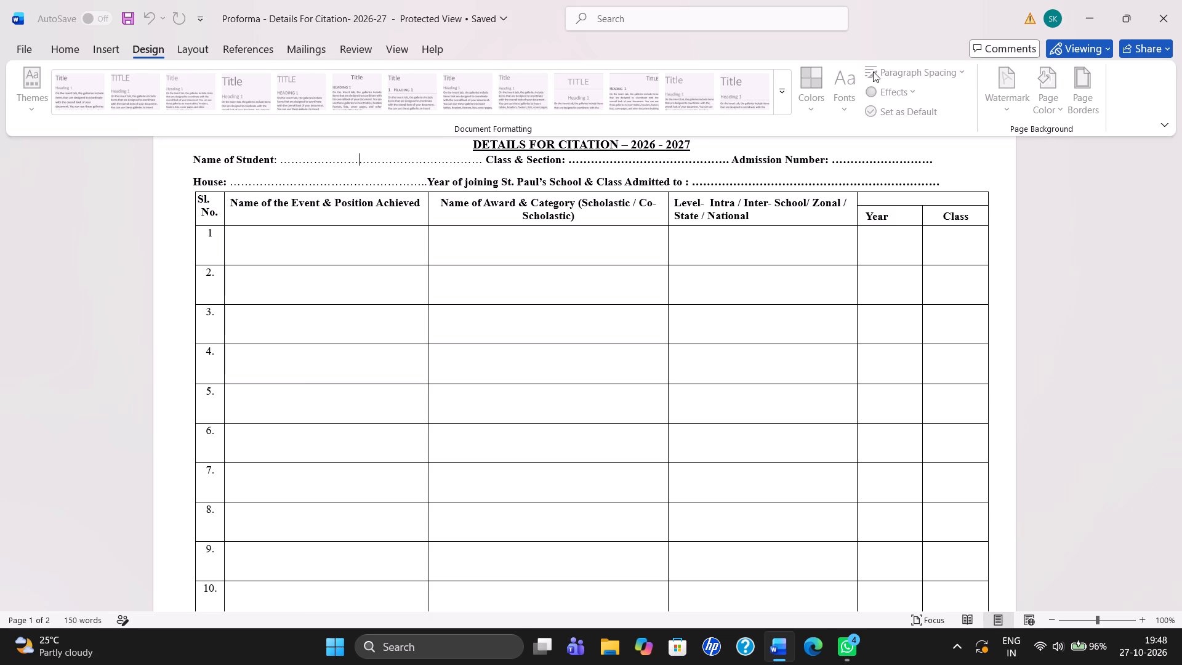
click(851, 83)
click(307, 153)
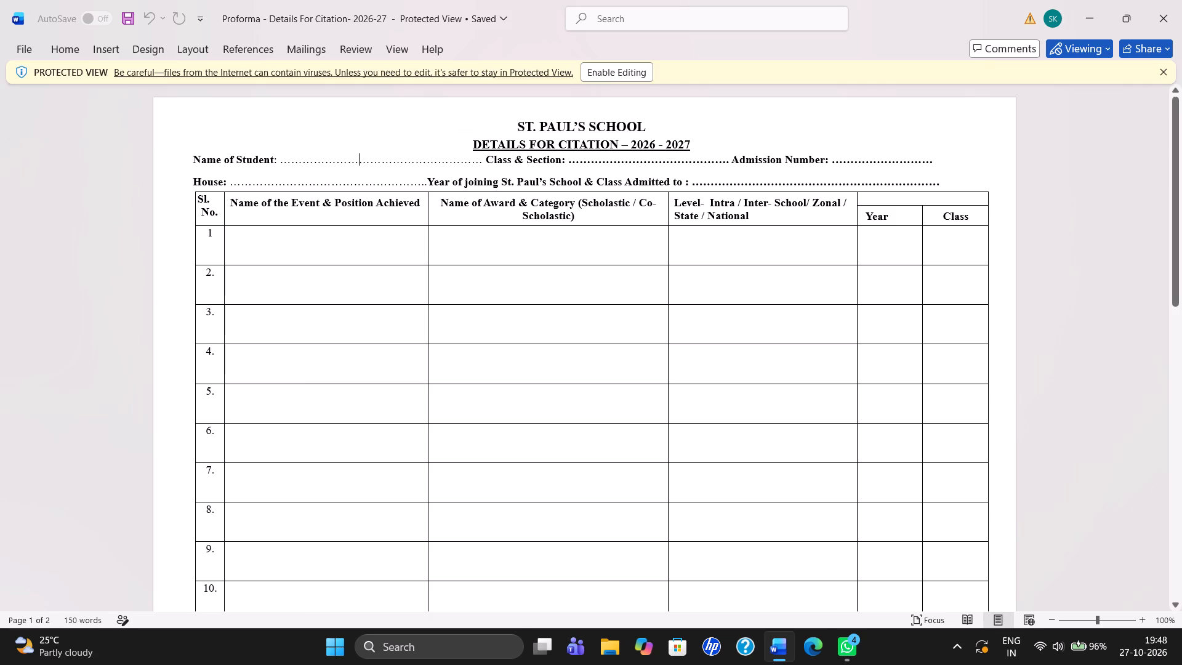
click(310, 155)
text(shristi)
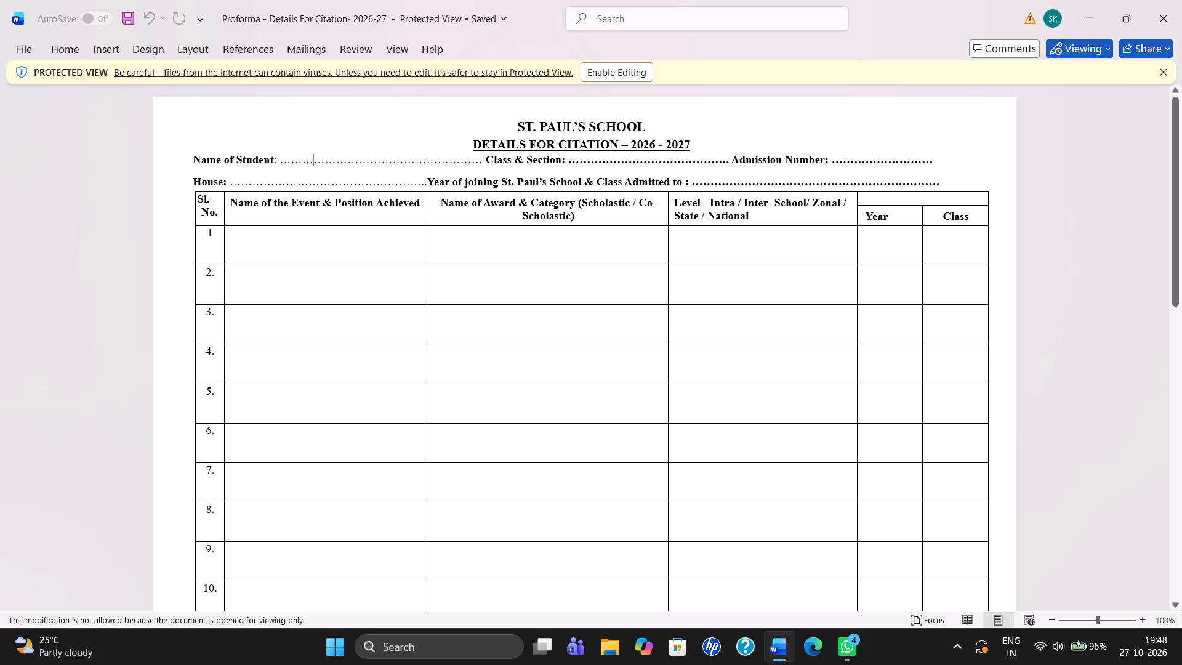
Enable editing of the citation proforma document.
click(618, 72)
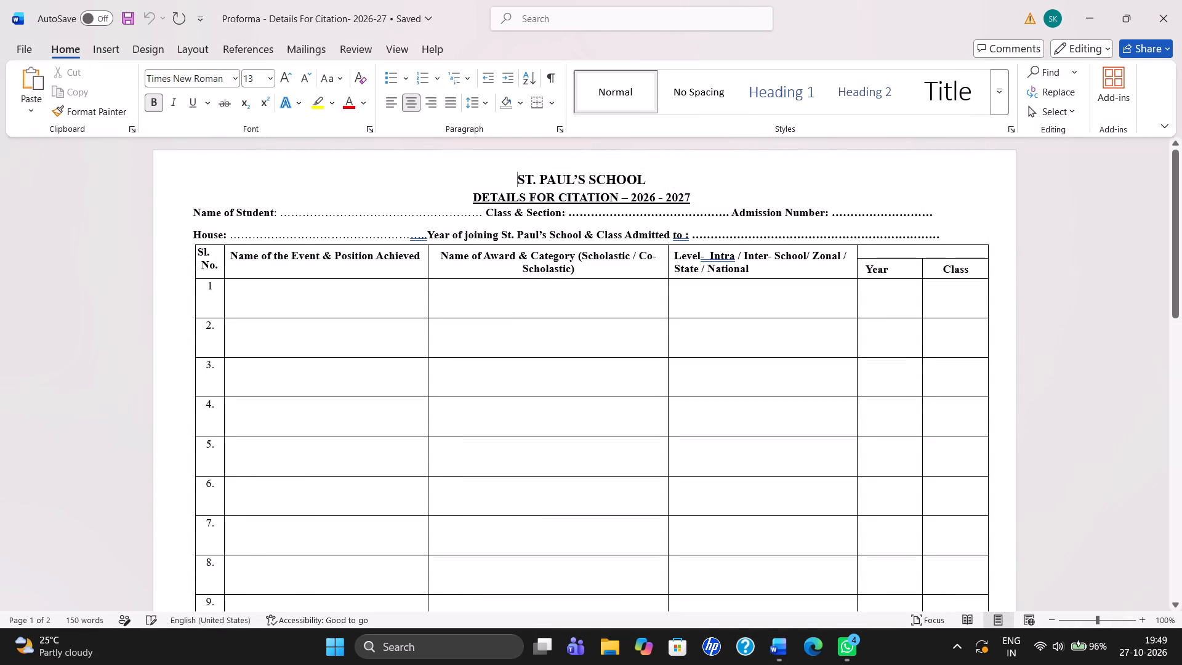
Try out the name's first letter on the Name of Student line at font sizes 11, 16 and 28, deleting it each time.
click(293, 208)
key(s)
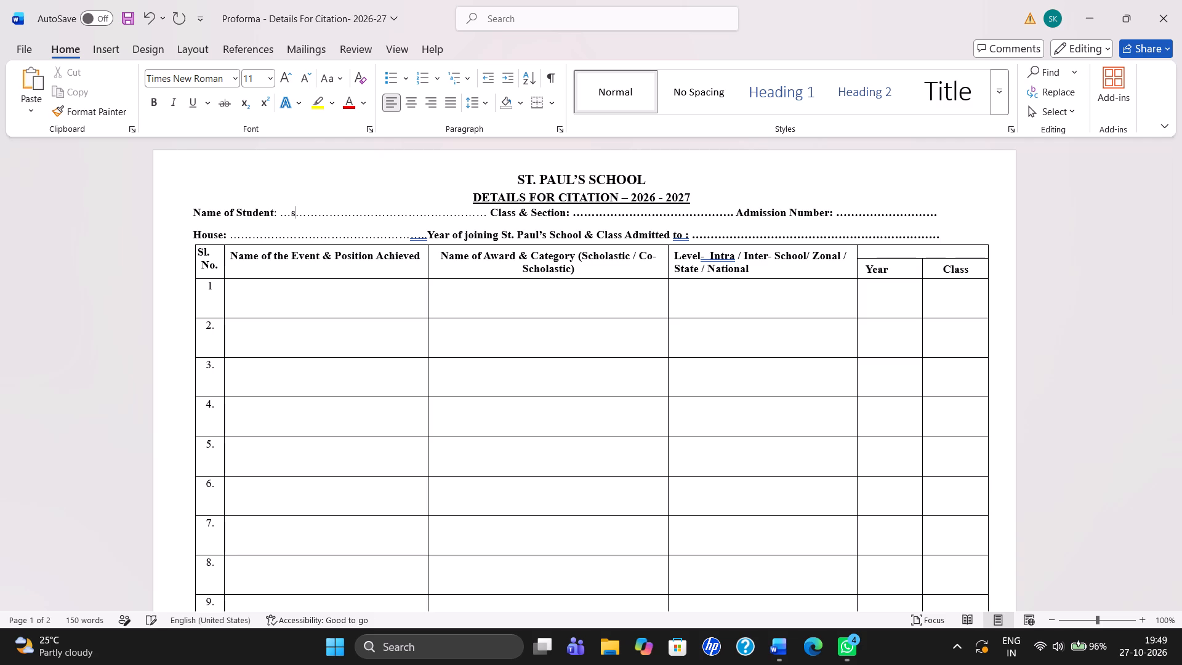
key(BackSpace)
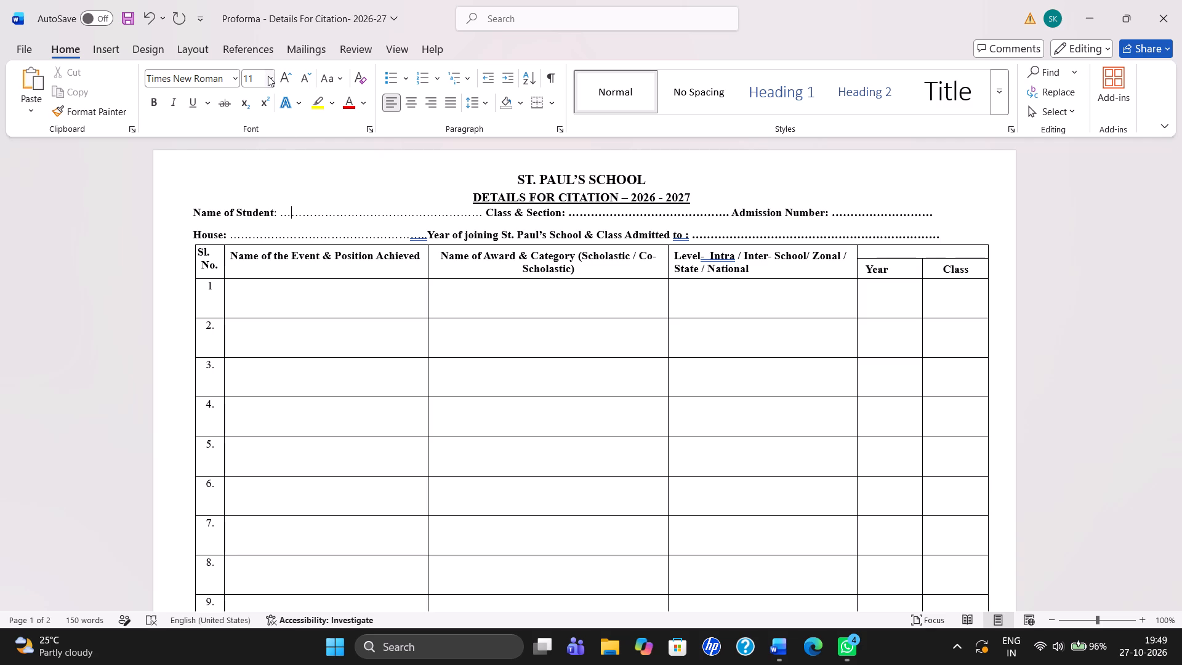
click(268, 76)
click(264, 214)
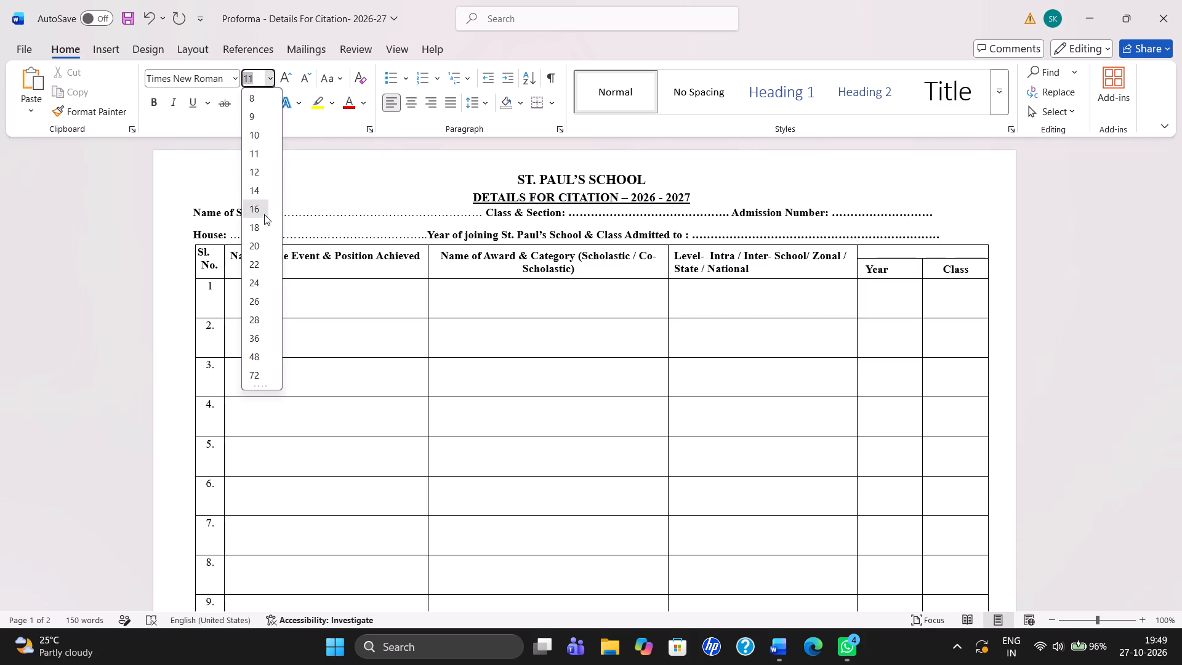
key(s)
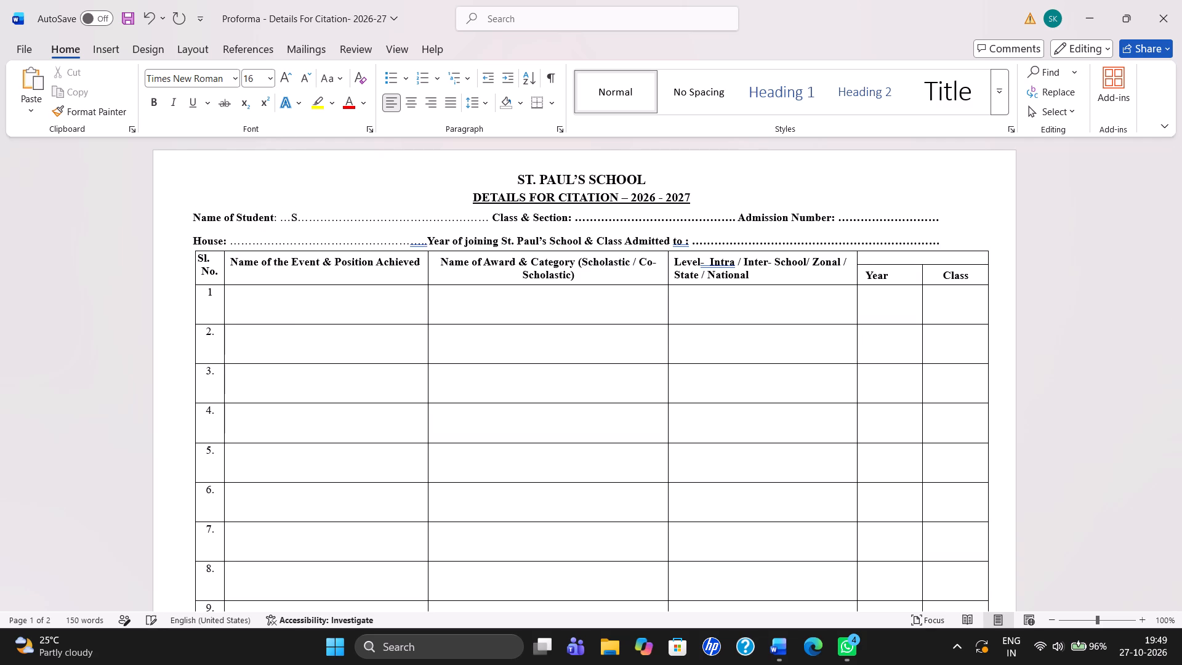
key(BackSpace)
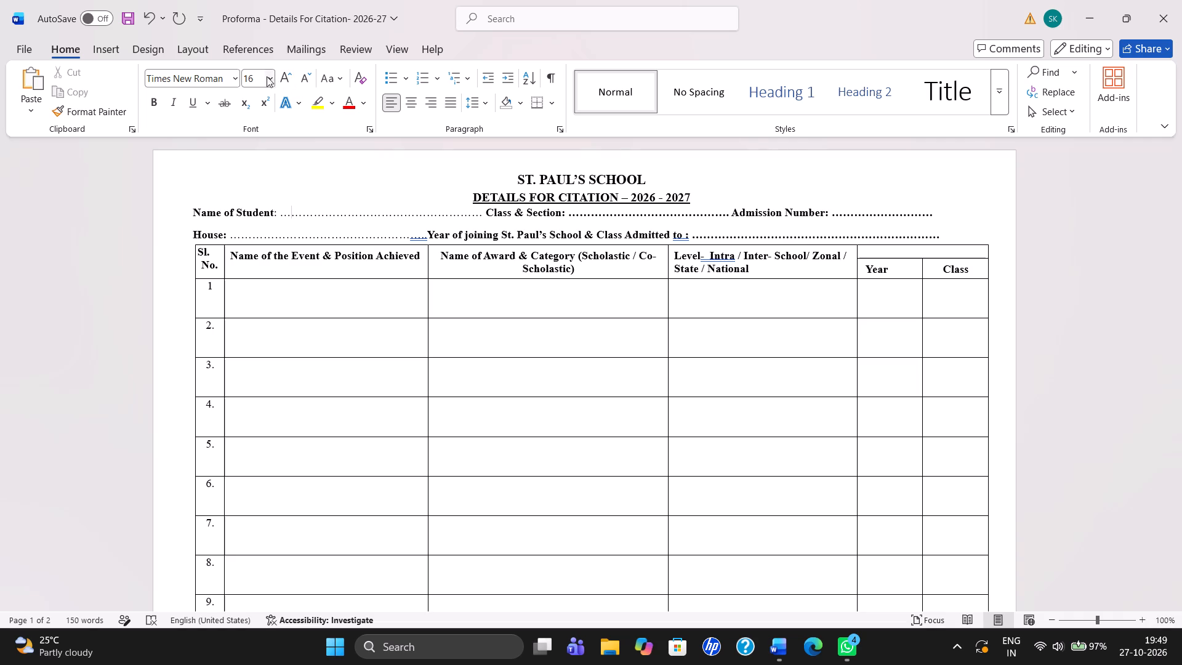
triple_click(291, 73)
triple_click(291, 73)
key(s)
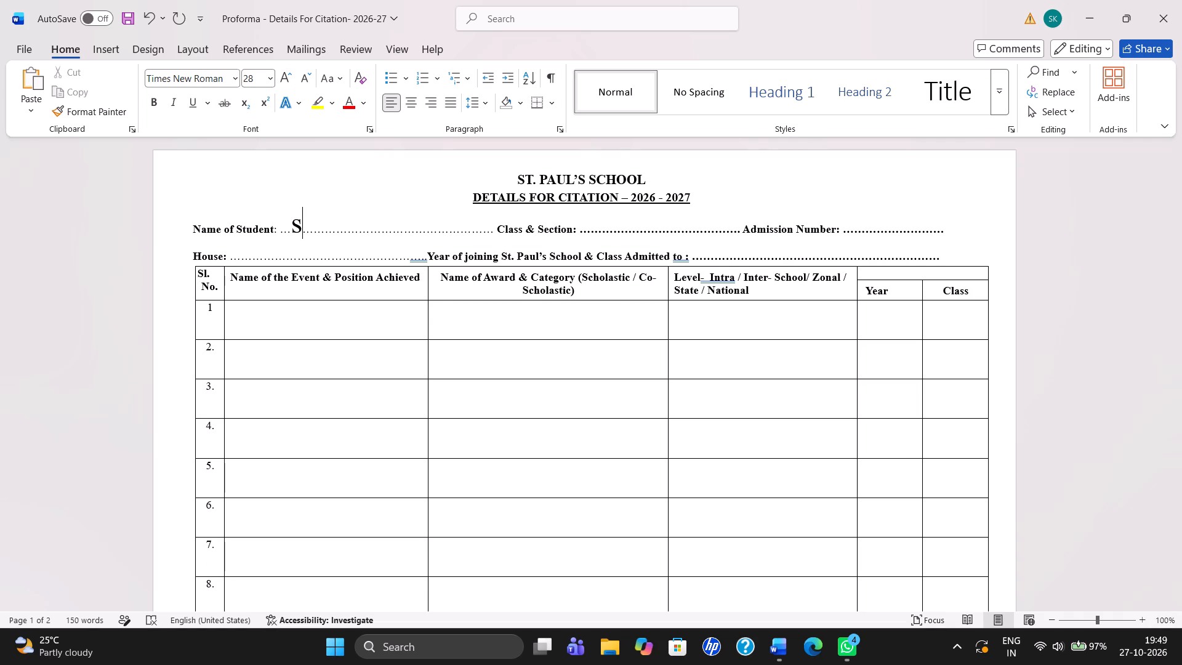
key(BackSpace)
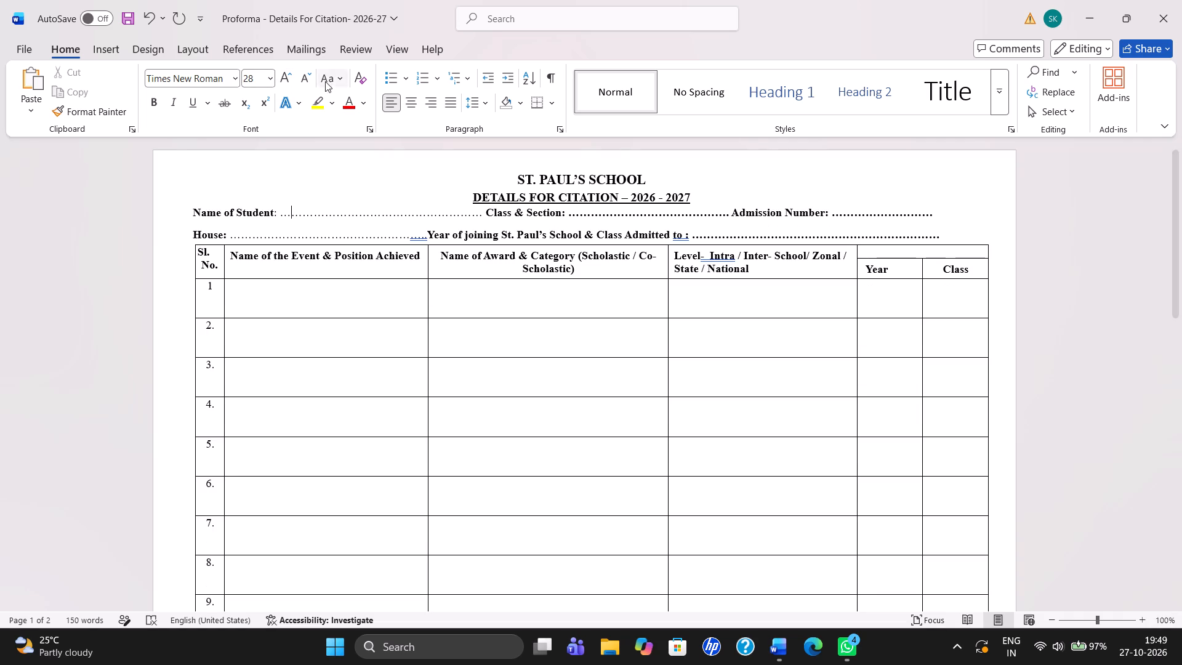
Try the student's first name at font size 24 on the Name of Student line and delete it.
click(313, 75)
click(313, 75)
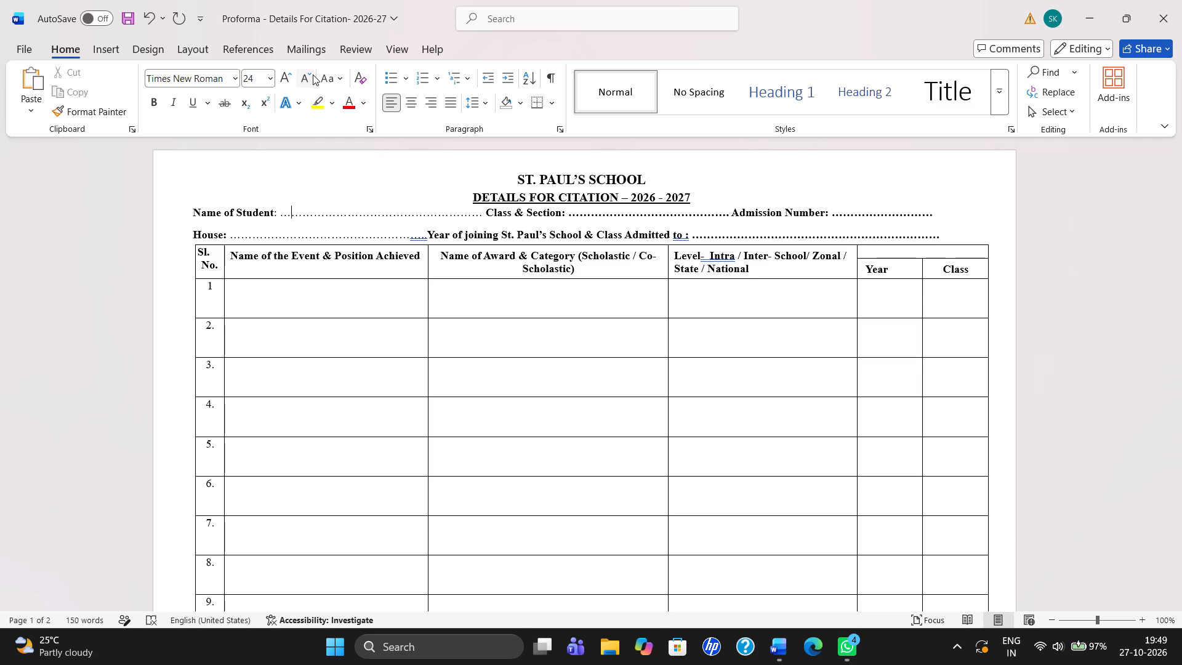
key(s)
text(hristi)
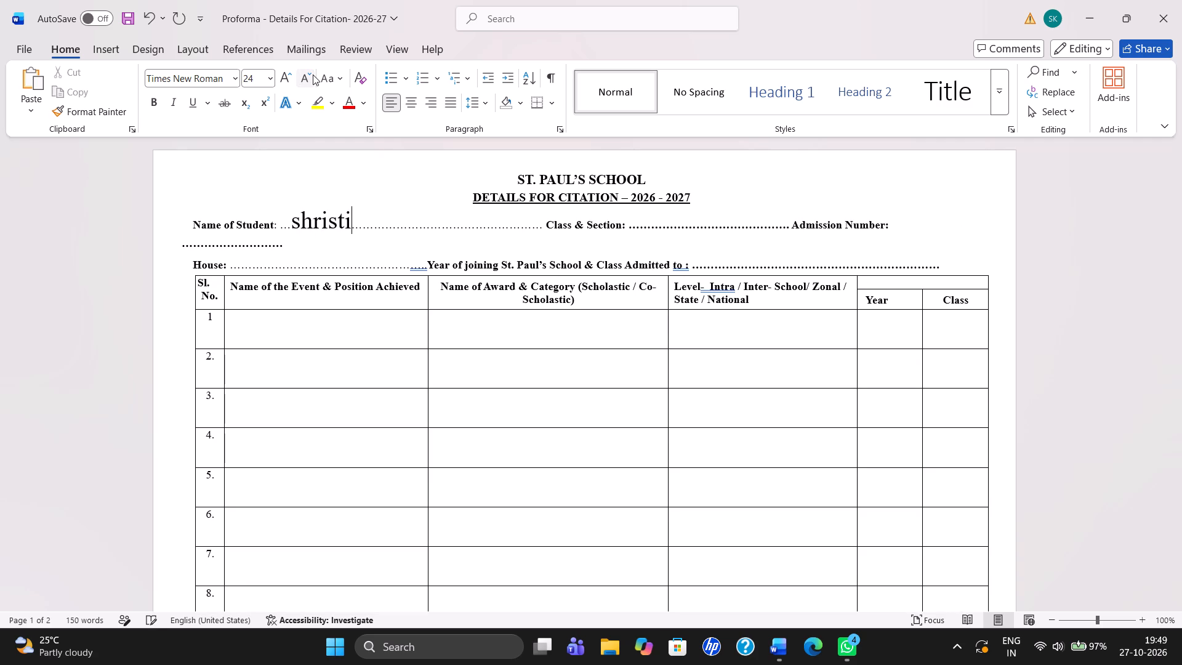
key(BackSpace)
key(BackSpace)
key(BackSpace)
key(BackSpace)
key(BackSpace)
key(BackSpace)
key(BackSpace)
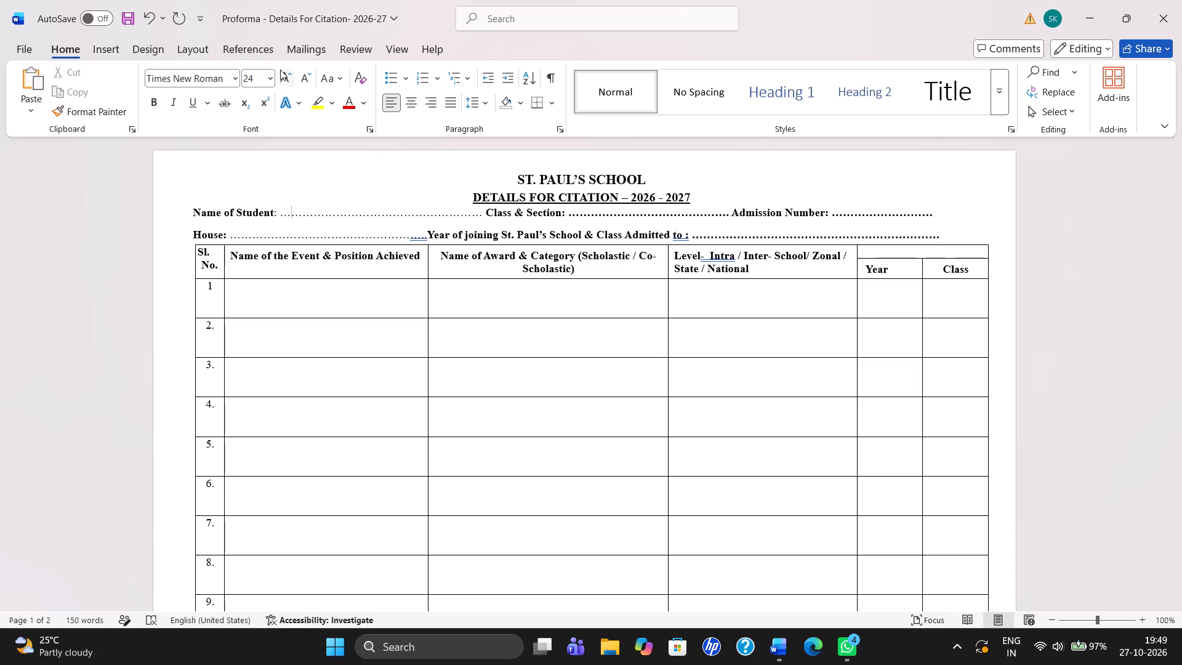
Enter the student's first name in lowercase at font size 16 within the dotted Name of Student line.
triple_click(304, 78)
click(304, 78)
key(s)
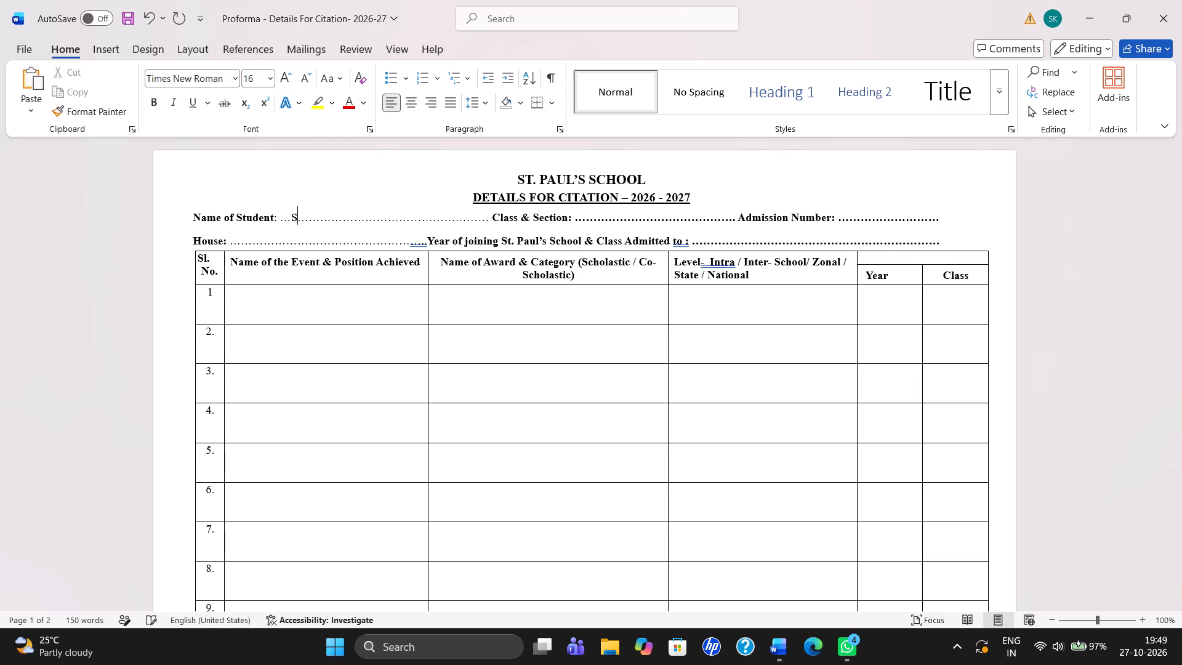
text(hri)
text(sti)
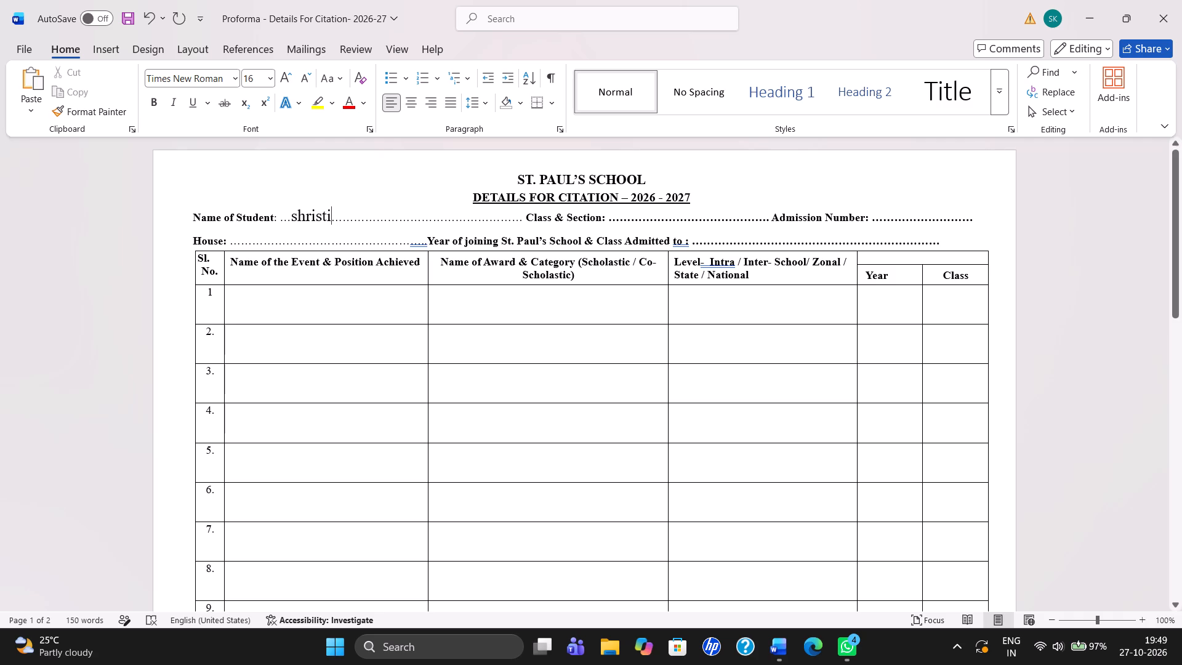
Delete most of the dots between the student's name and the Class & Section label, leaving a short dotted stretch.
click(524, 220)
key(BackSpace)
key(BackSpace)
key(BackSpace)
key(BackSpace)
key(BackSpace)
key(BackSpace)
key(BackSpace)
key(BackSpace)
key(BackSpace)
key(BackSpace)
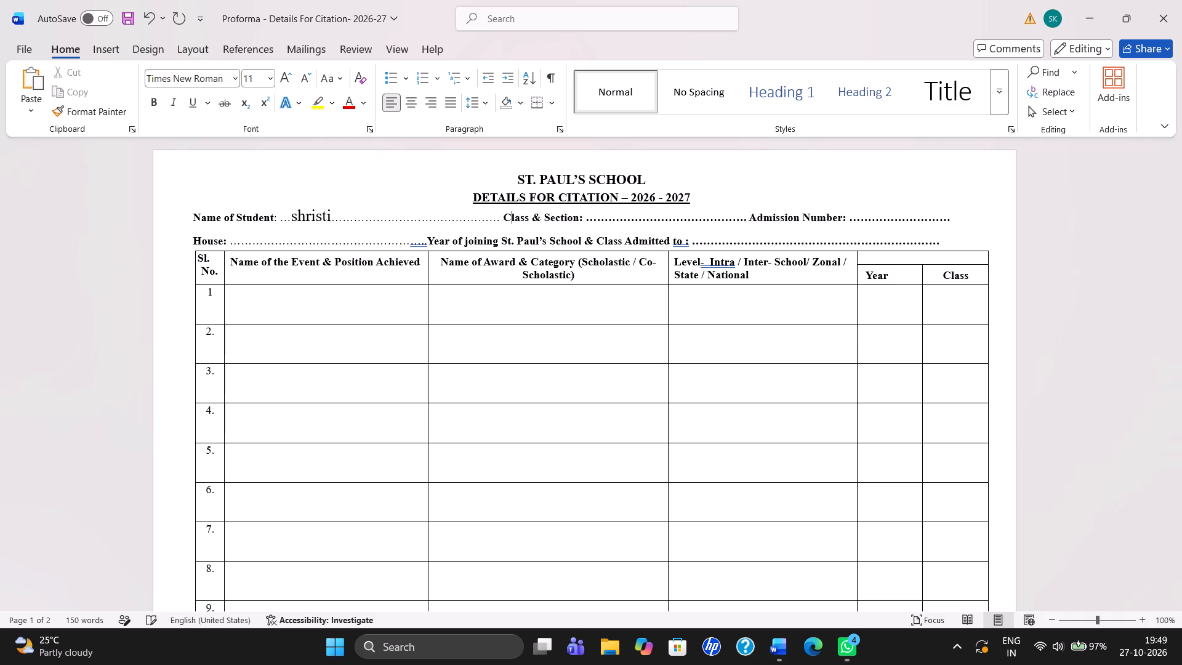
key(BackSpace)
key(BackSpace)
key(BackSpace)
key(BackSpace)
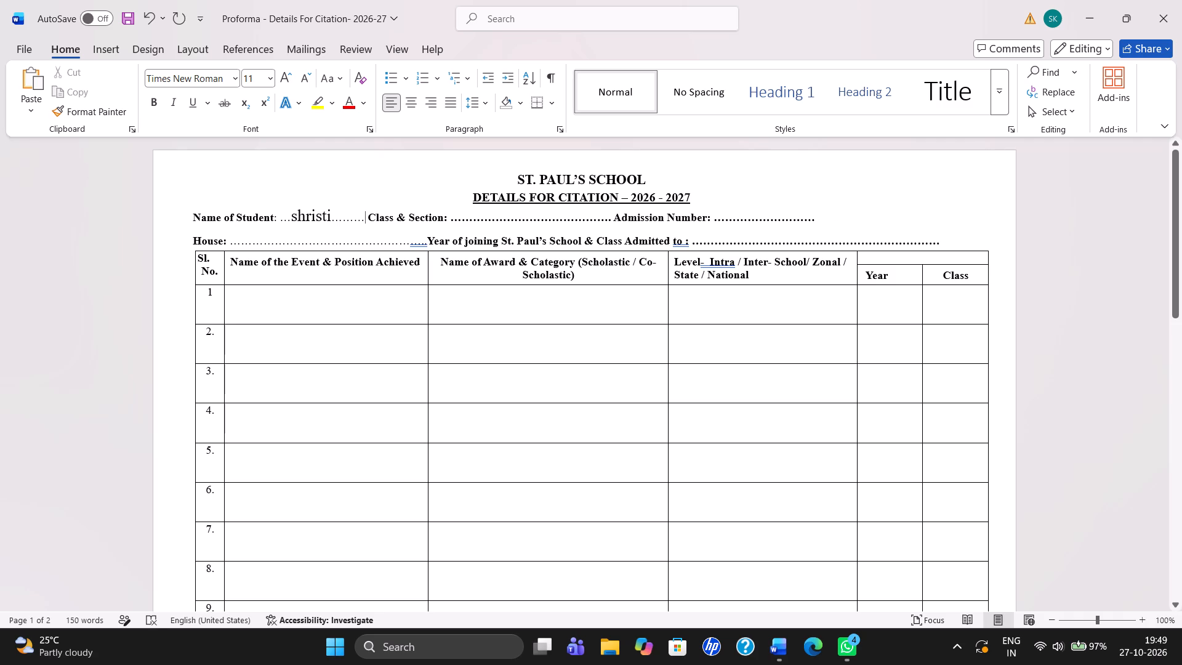
Fill in the Class & Section field with 12-D.
click(496, 216)
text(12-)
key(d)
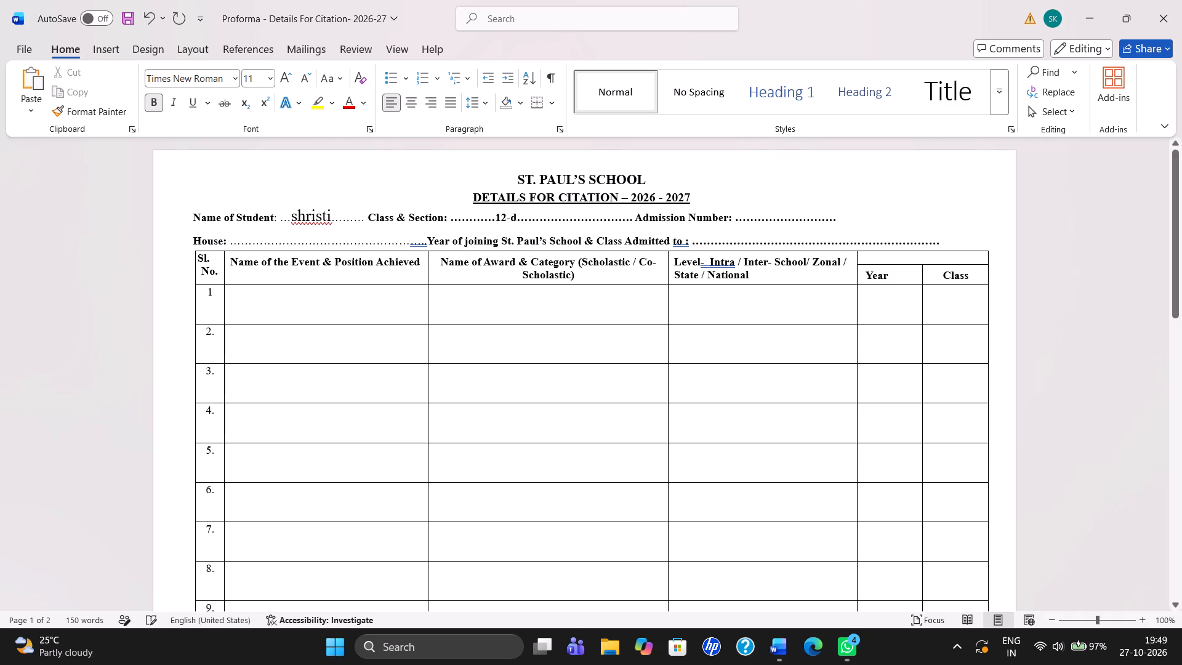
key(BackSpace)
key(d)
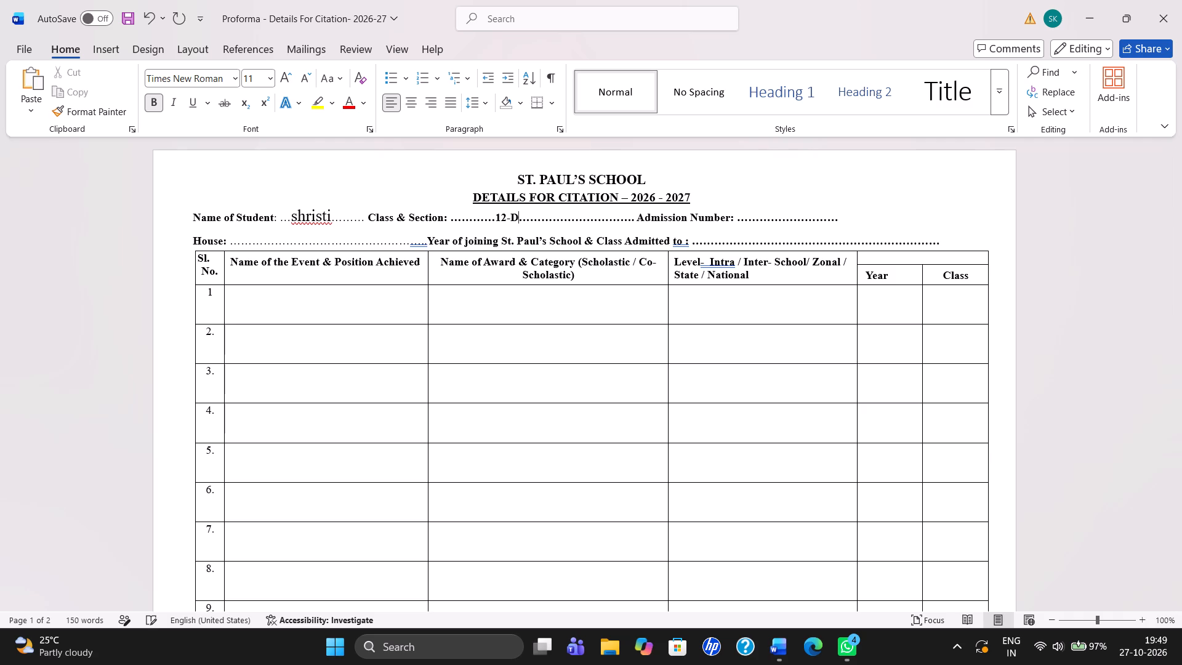
Trim the surplus dots after and before 12-D in the Class & Section field.
click(630, 219)
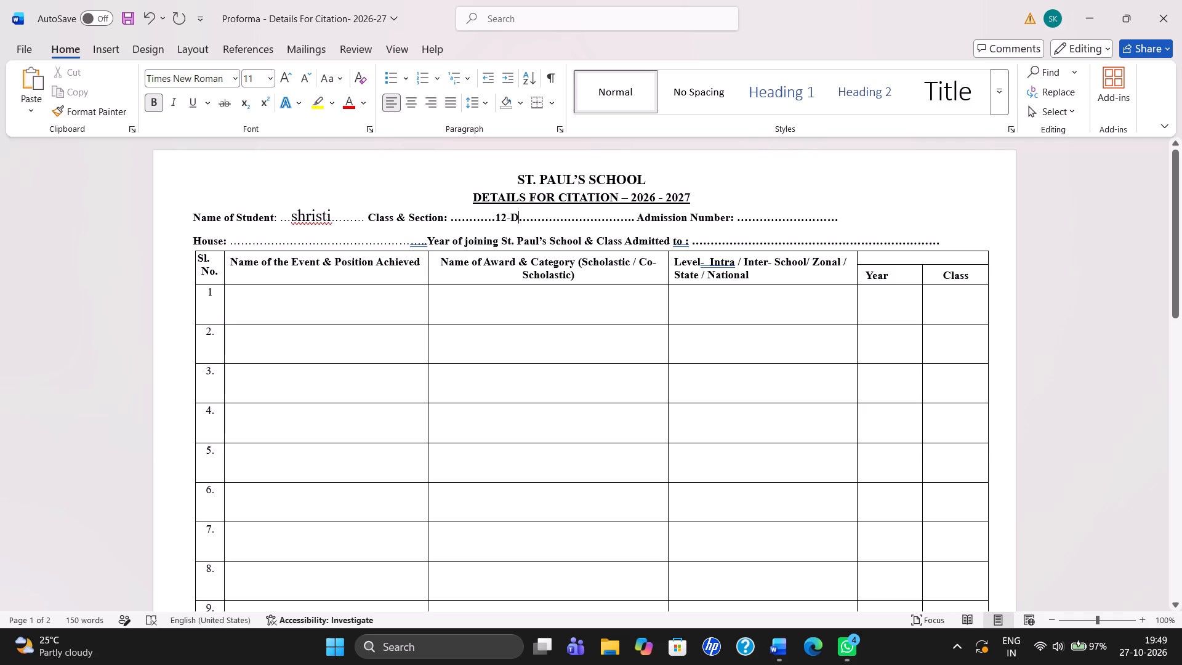
key(BackSpace)
key(BackSpace)
key(BackSpace)
key(BackSpace)
key(BackSpace)
key(BackSpace)
key(BackSpace)
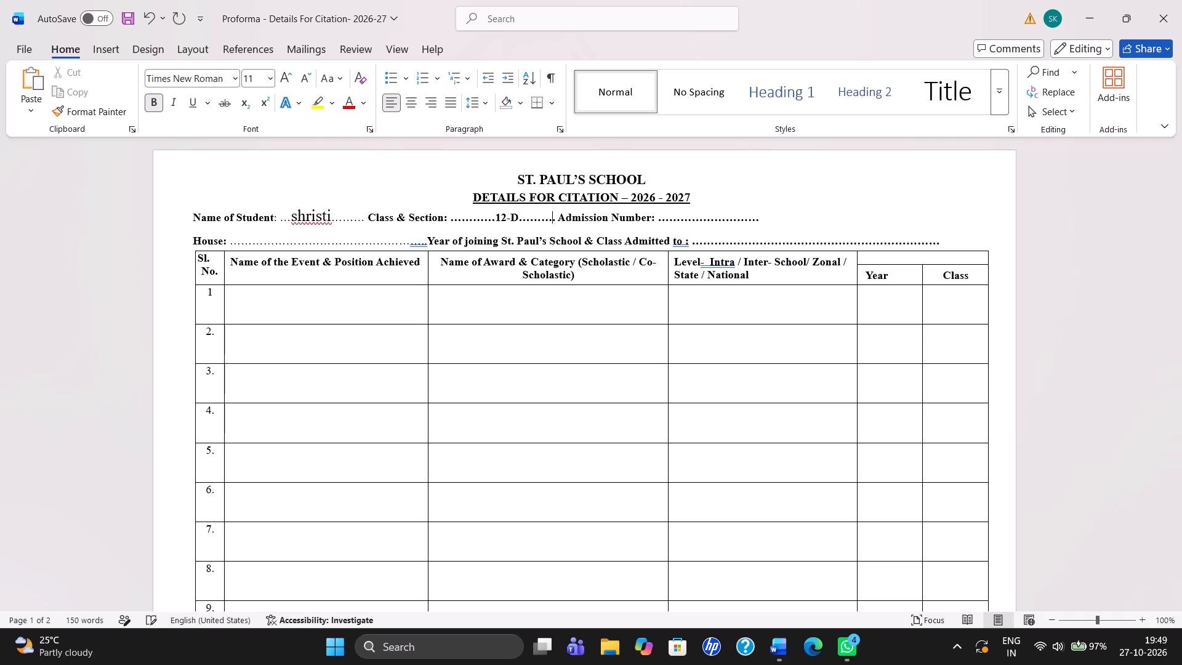
click(480, 220)
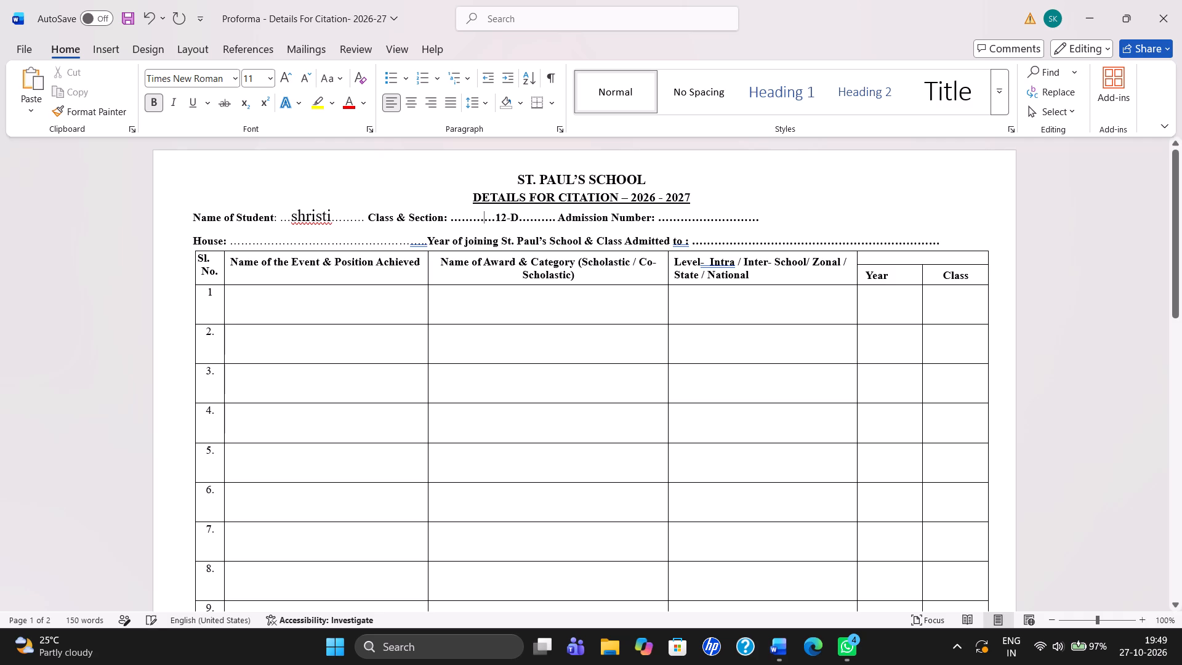
key(BackSpace)
key(BackSpace)
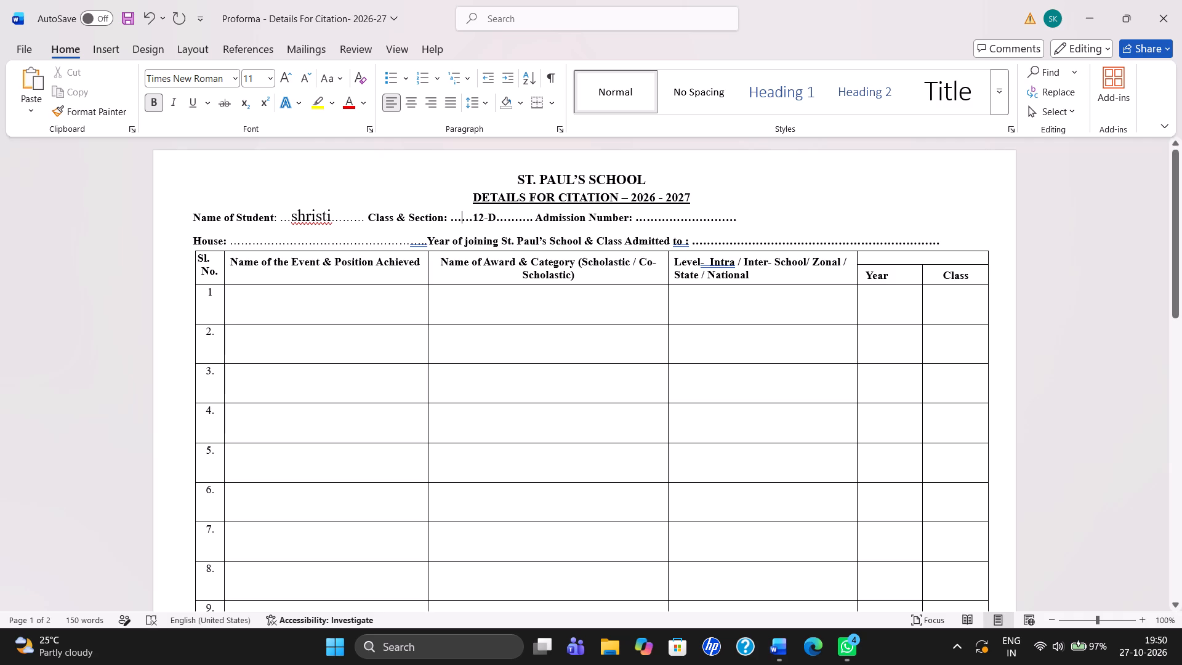
Fill in the student's admission number and trim the surplus dots on both sides of it.
click(682, 218)
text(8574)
click(677, 221)
key(BackSpace)
key(BackSpace)
key(BackSpace)
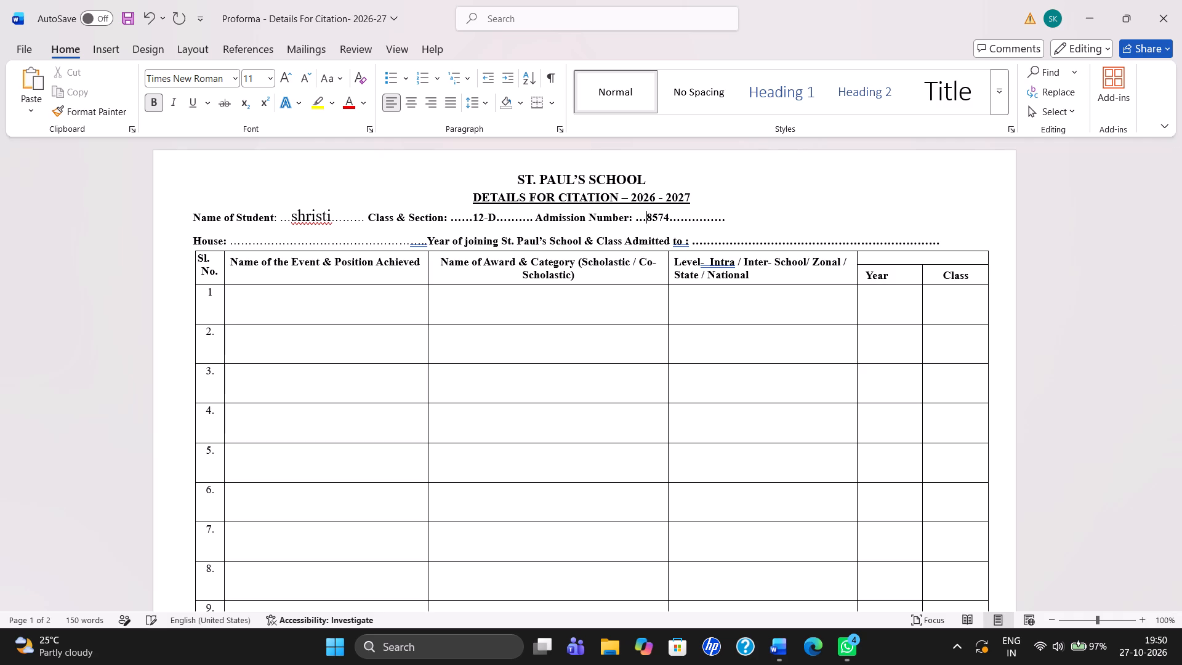
click(726, 223)
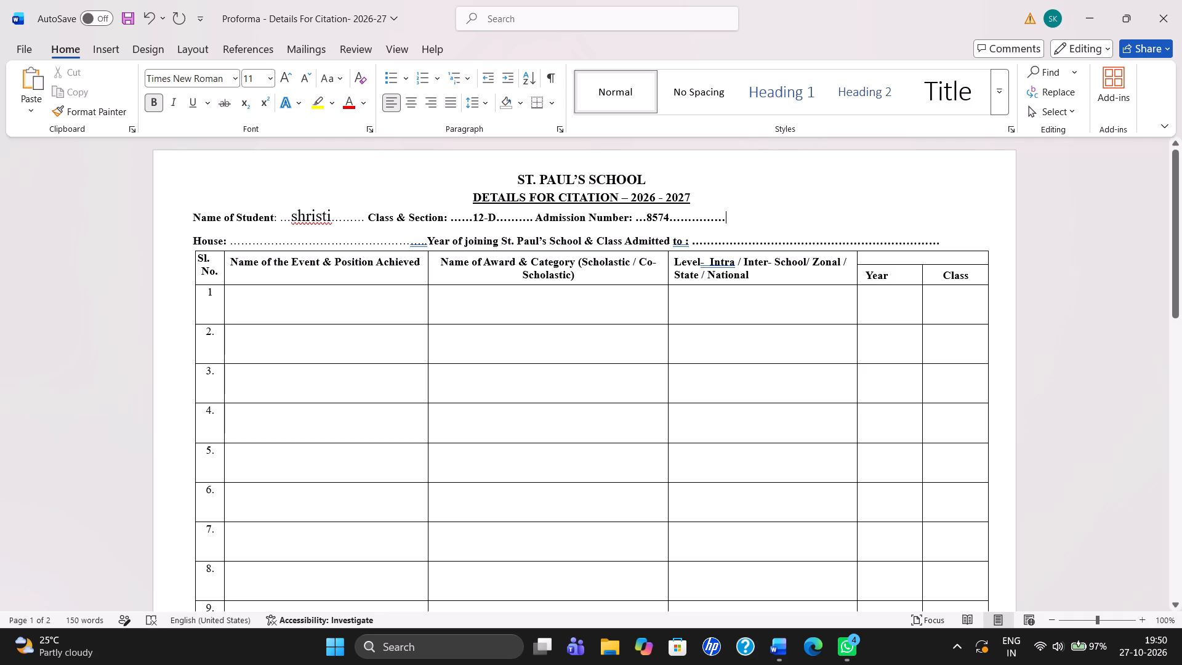
key(BackSpace)
key(BackSpace)
key(BackSpace)
key(BackSpace)
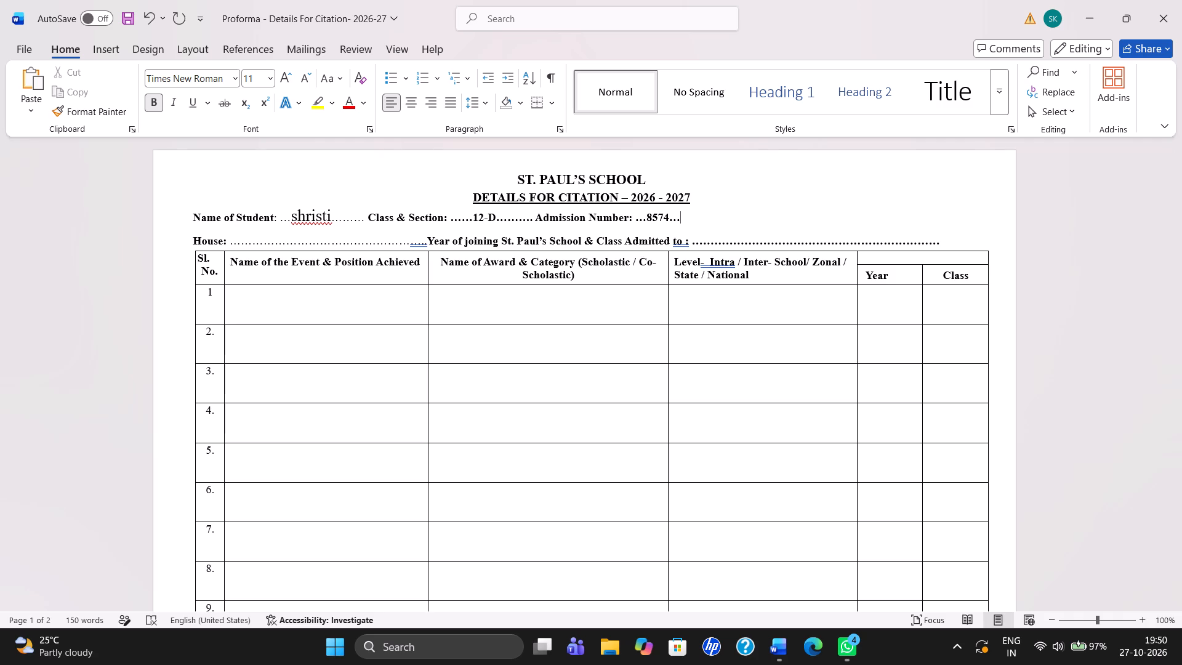
Capitalise the first letter of the student's name in the Name of Student field.
click(297, 214)
key(BackSpace)
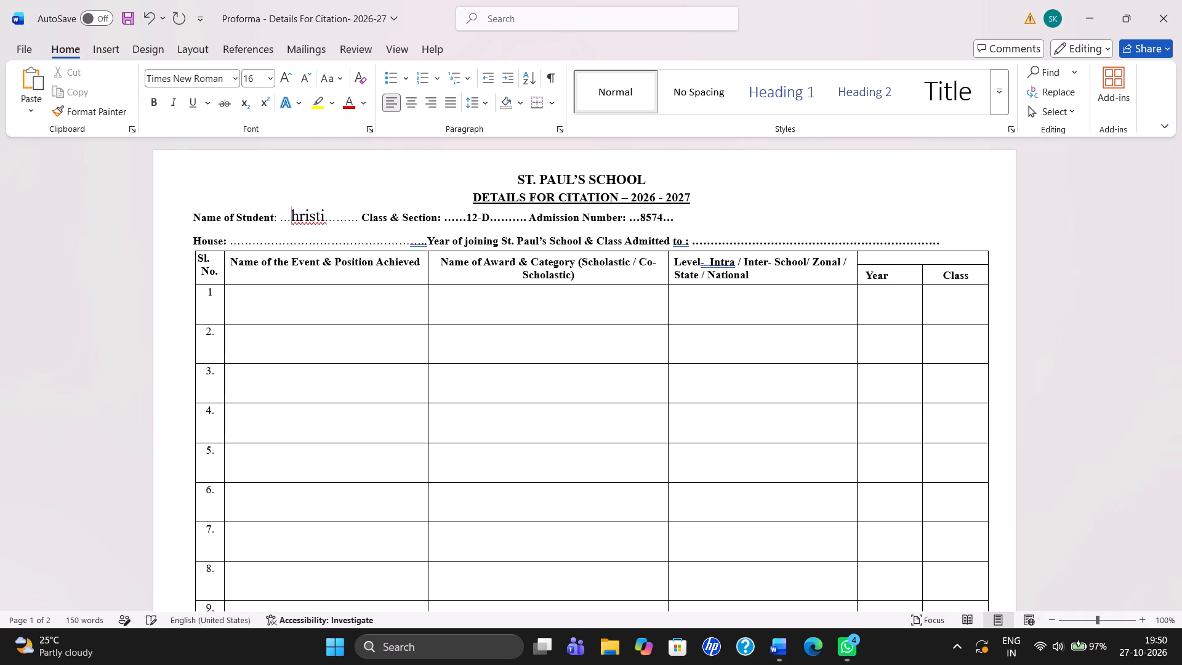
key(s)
click(736, 222)
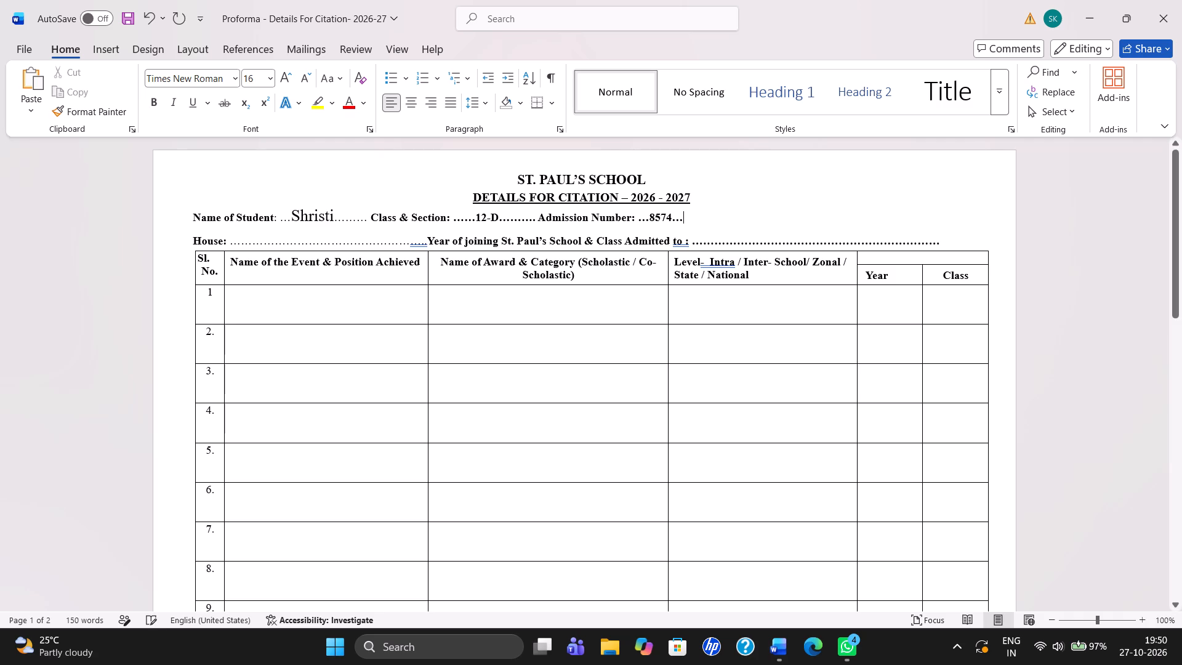
Enter "Sports day-volunteer" as the event name and position in row 1 of the table.
click(243, 302)
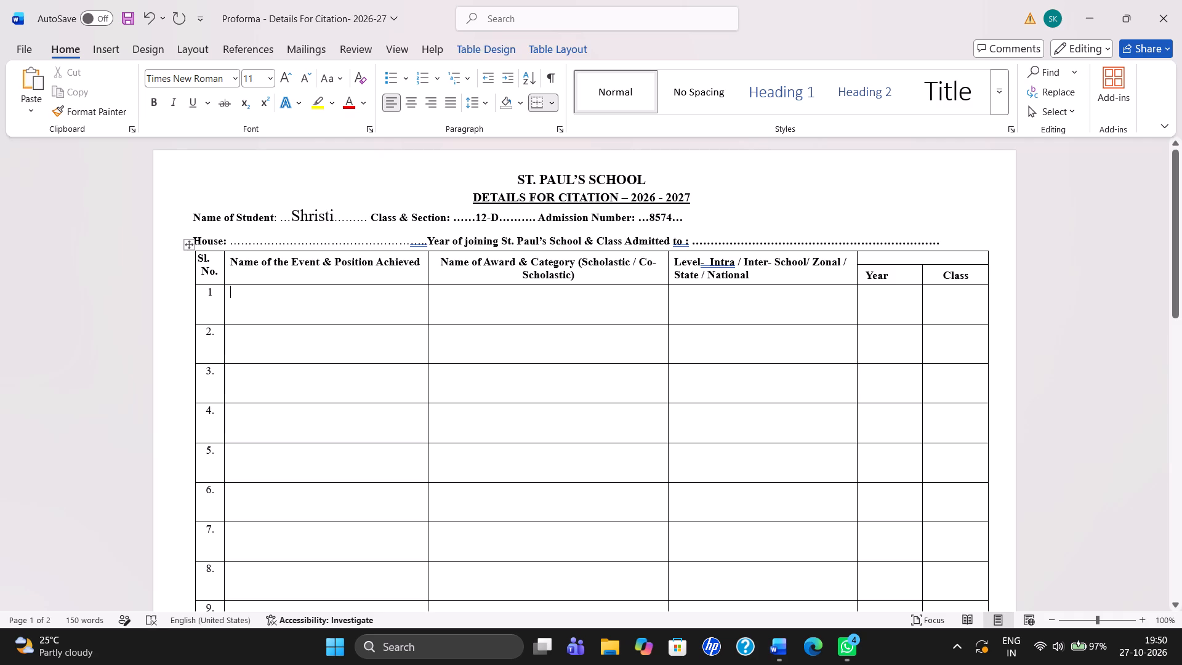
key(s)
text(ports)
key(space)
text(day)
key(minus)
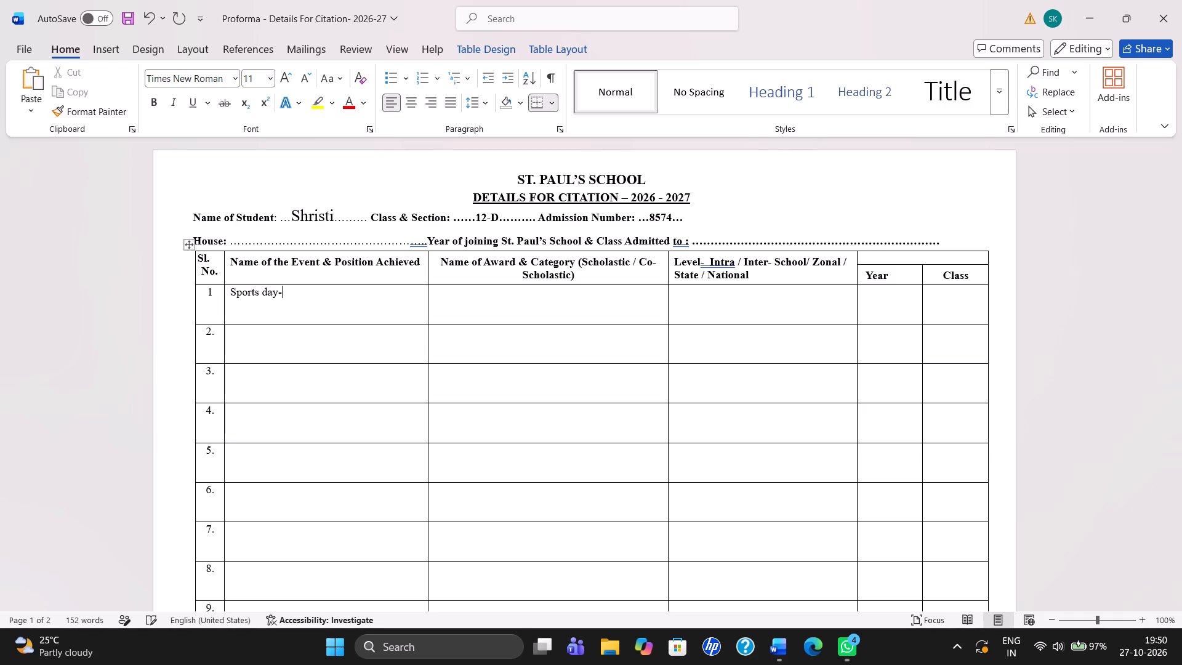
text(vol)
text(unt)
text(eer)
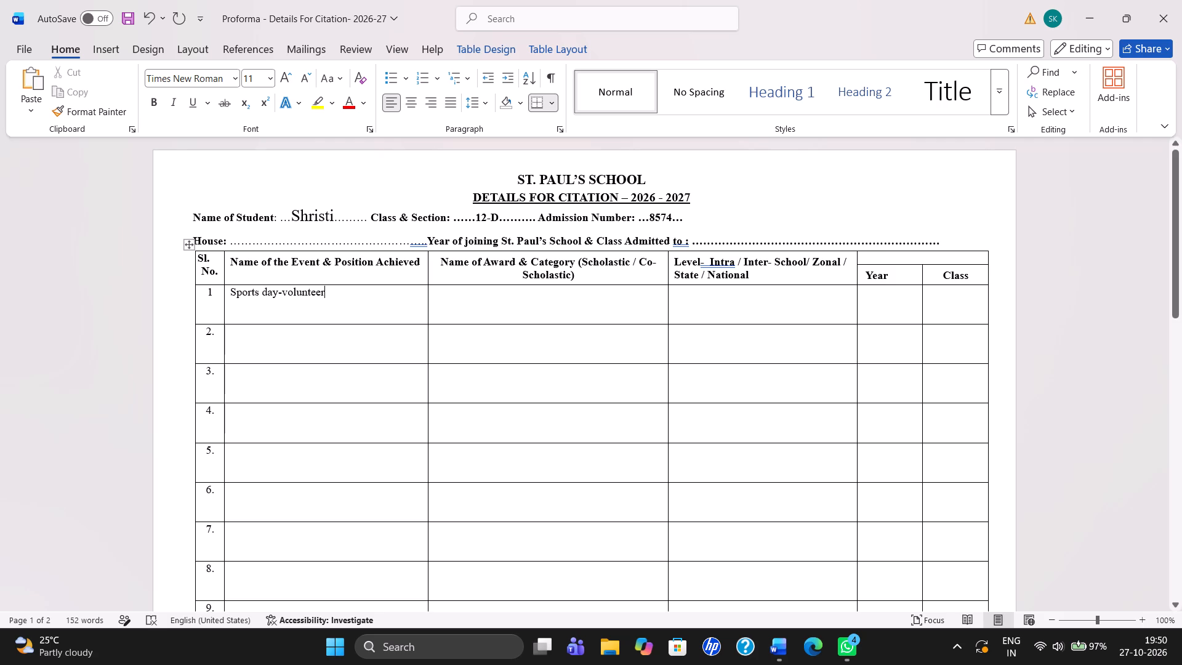
Enter "Nursery day -volunteering" as the event name and position in row 2 of the table.
click(243, 344)
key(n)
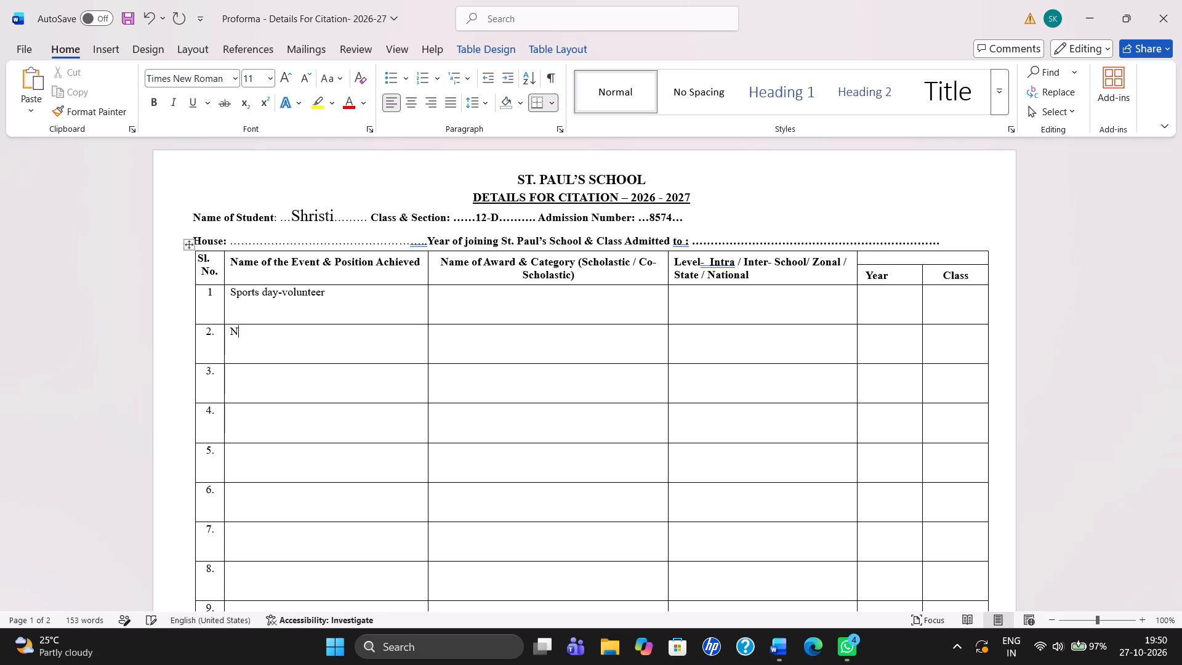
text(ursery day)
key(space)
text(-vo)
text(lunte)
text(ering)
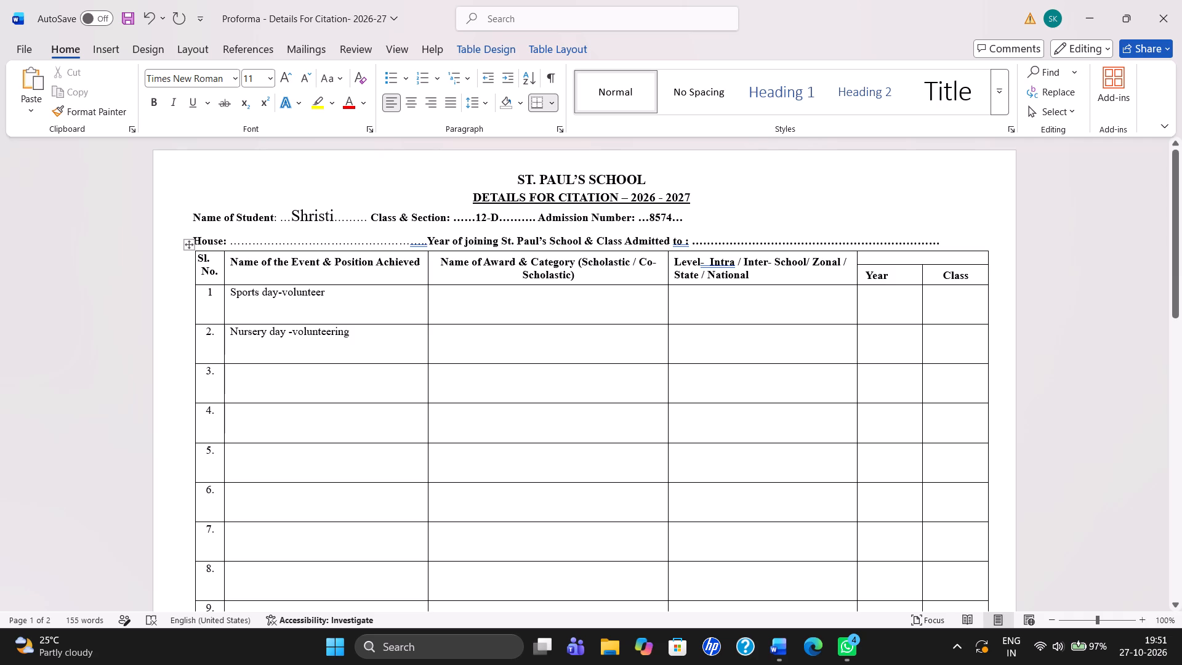
Fill in 2026 in the Year column for both the Sports day and Nursery day rows.
scroll(733, 341, down, 2)
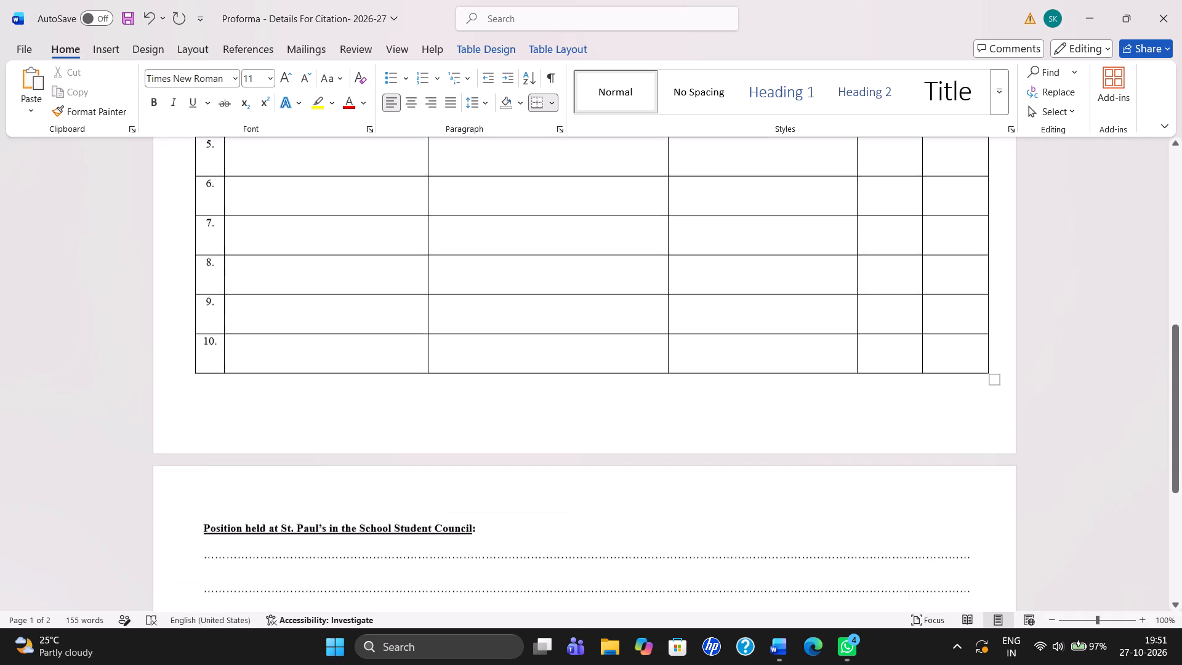
scroll(733, 341, down, 2)
scroll(733, 341, up, 7)
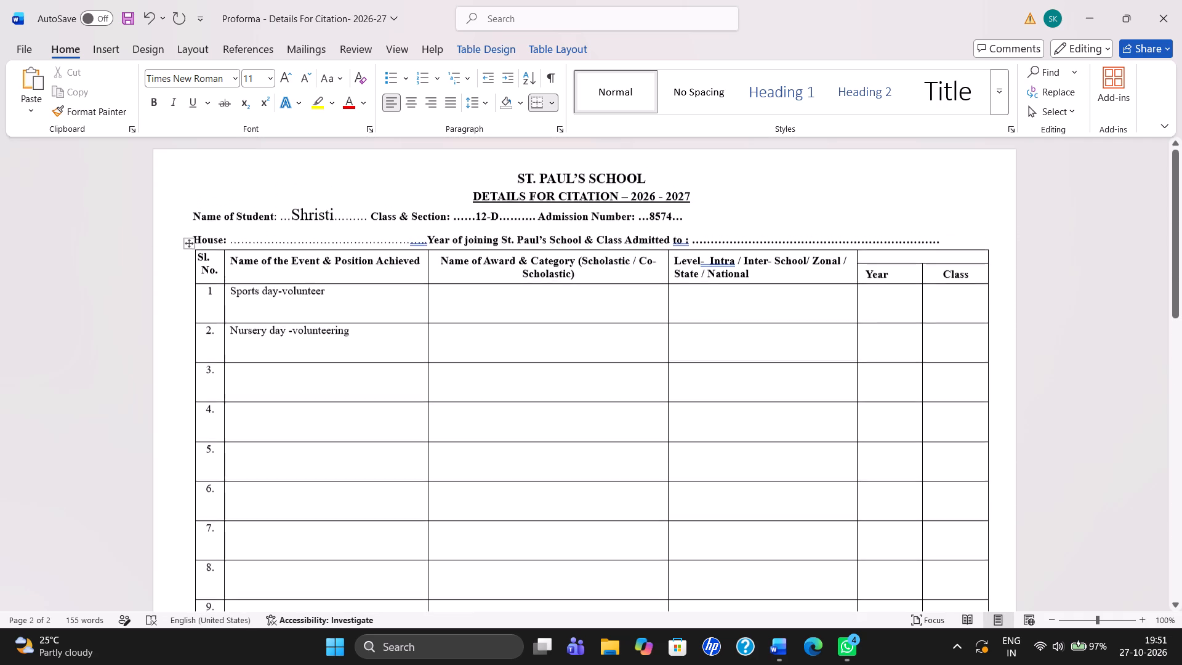
click(874, 318)
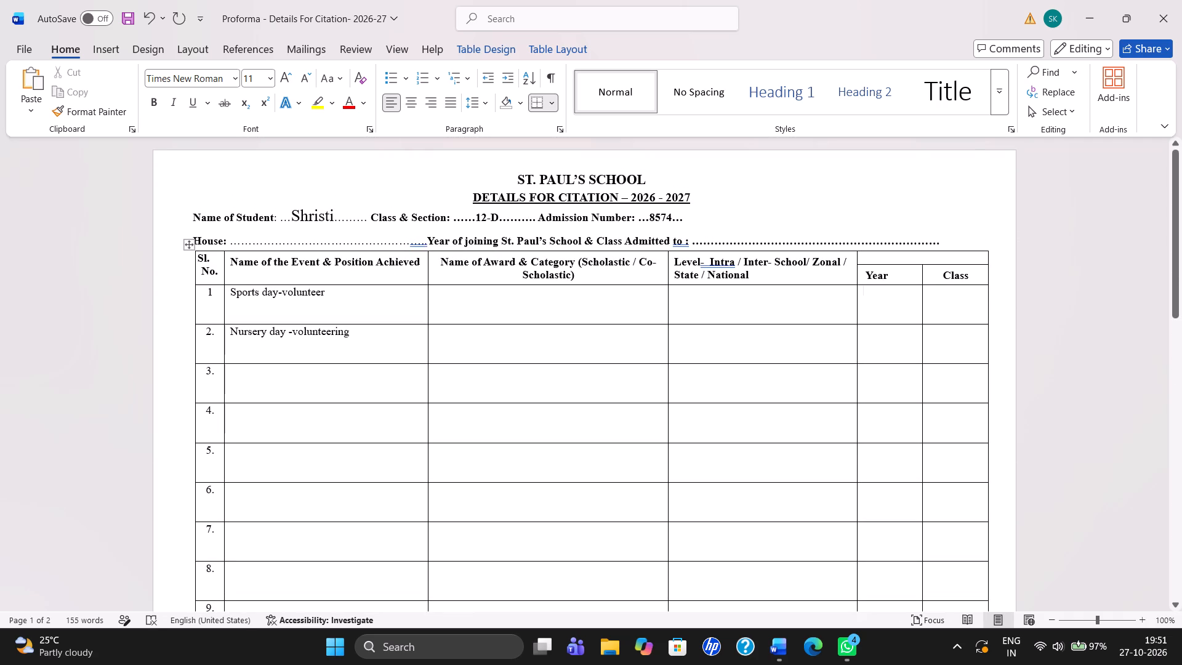
key(Return)
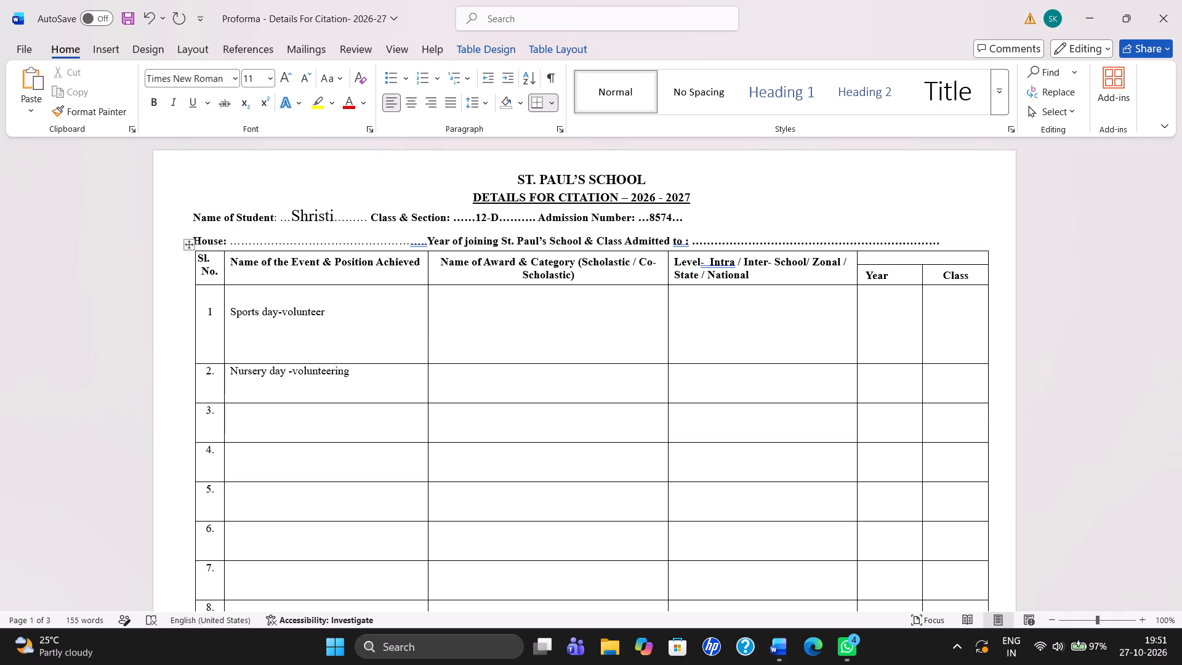
key(BackSpace)
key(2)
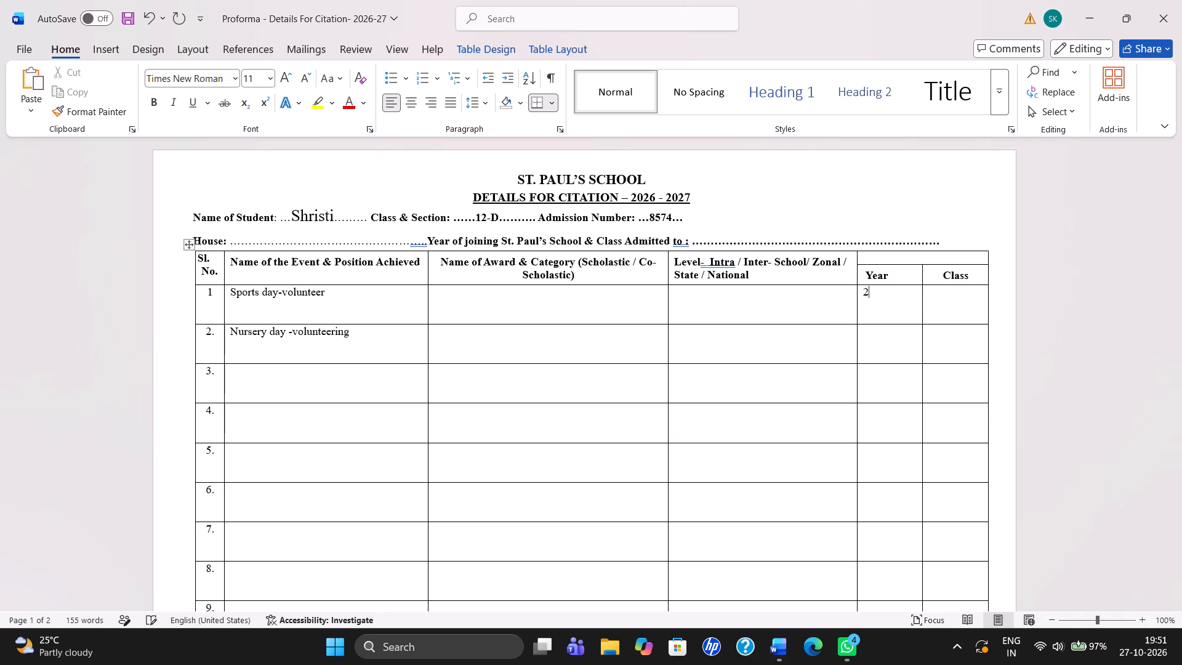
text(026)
click(879, 343)
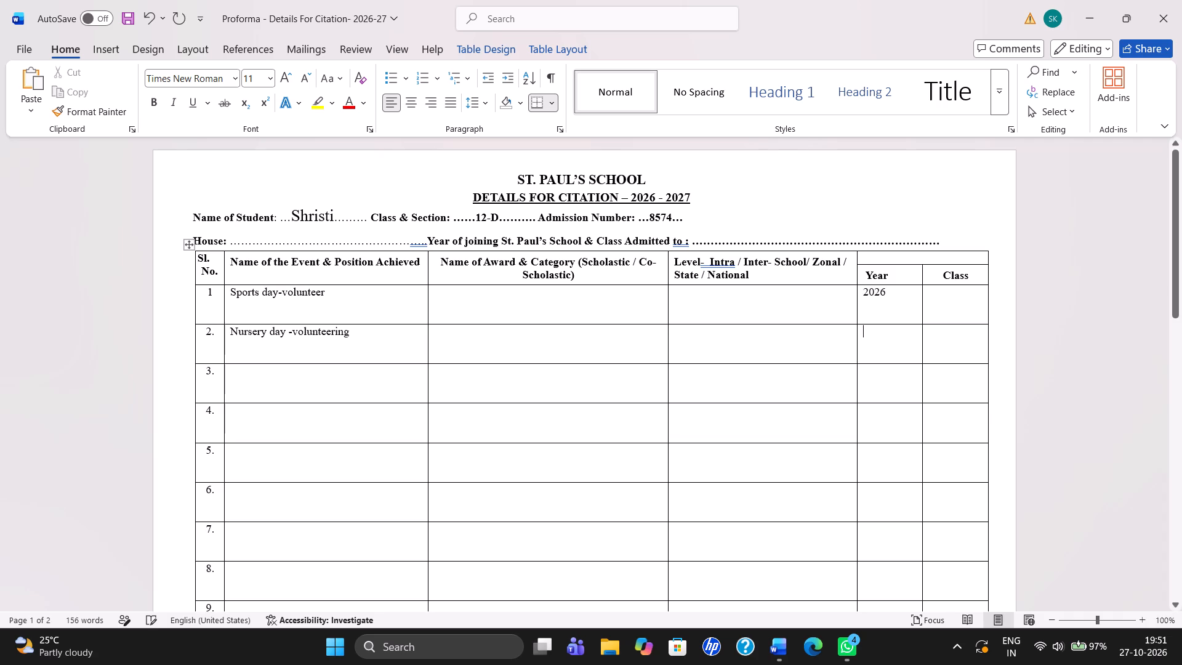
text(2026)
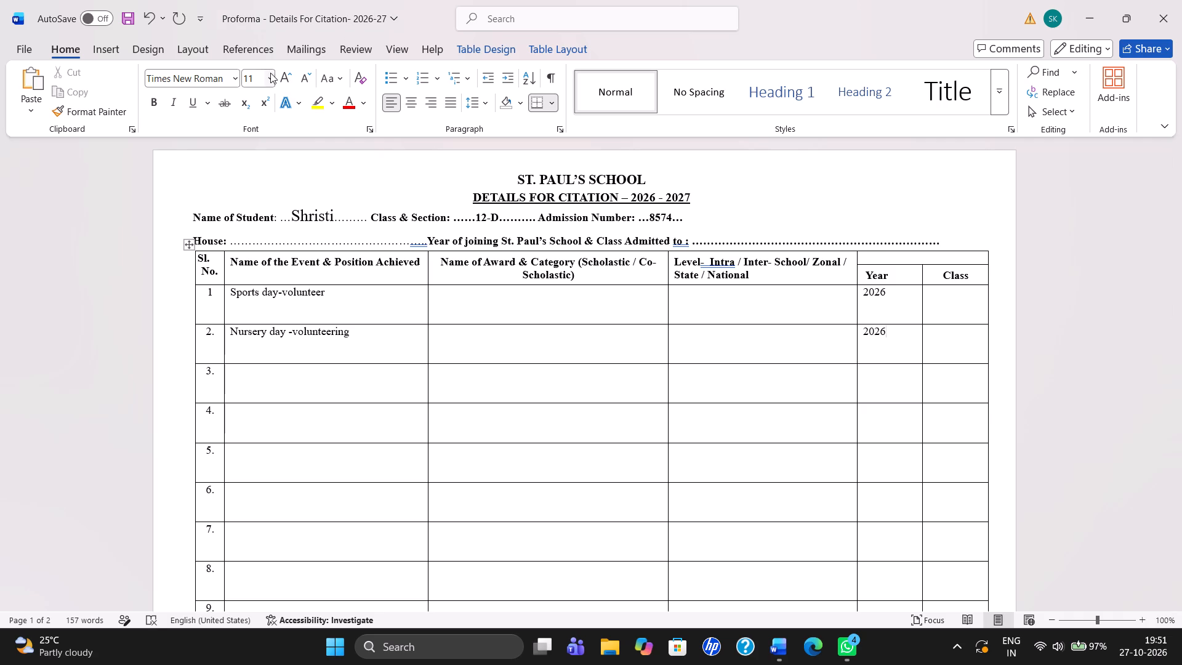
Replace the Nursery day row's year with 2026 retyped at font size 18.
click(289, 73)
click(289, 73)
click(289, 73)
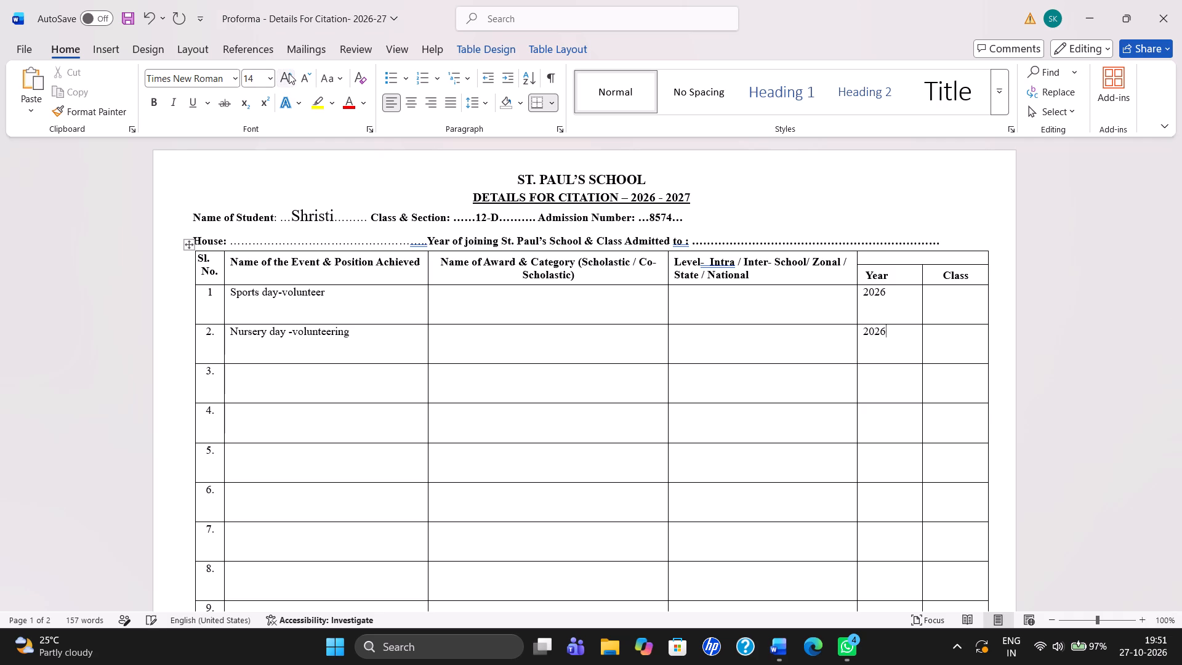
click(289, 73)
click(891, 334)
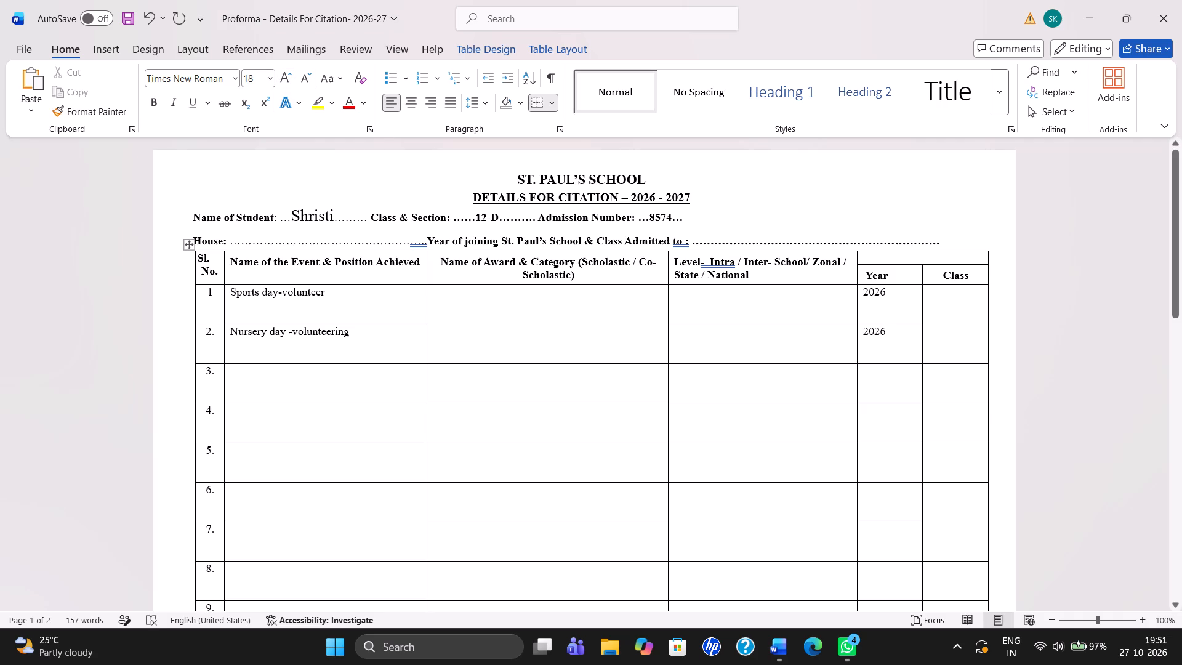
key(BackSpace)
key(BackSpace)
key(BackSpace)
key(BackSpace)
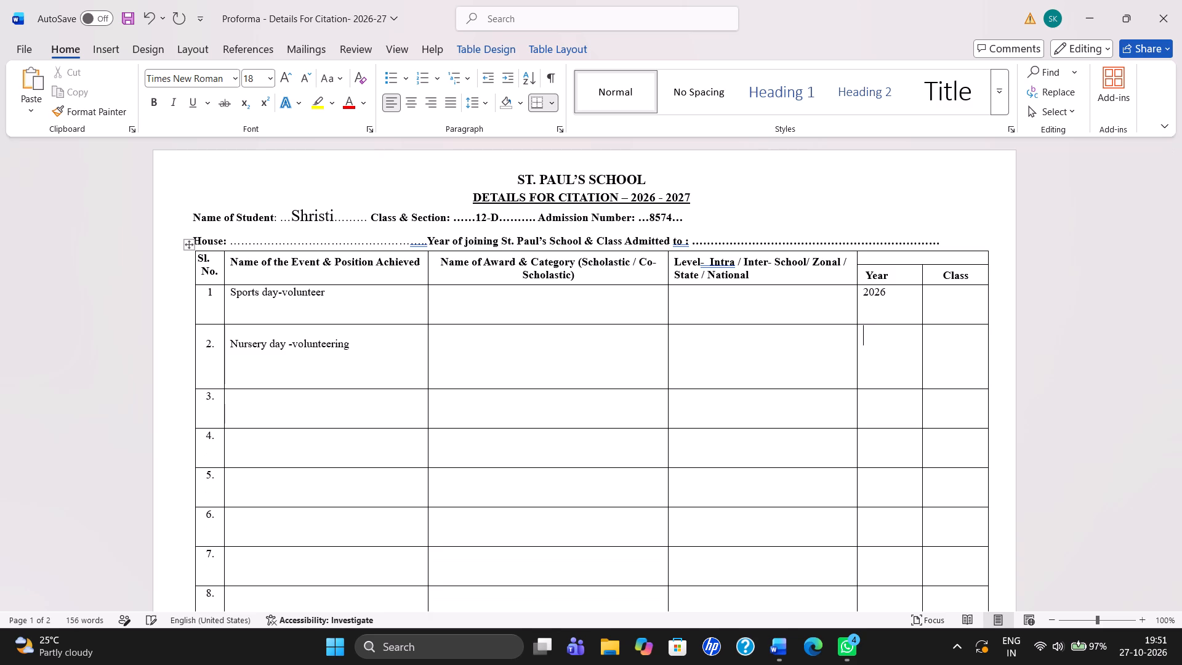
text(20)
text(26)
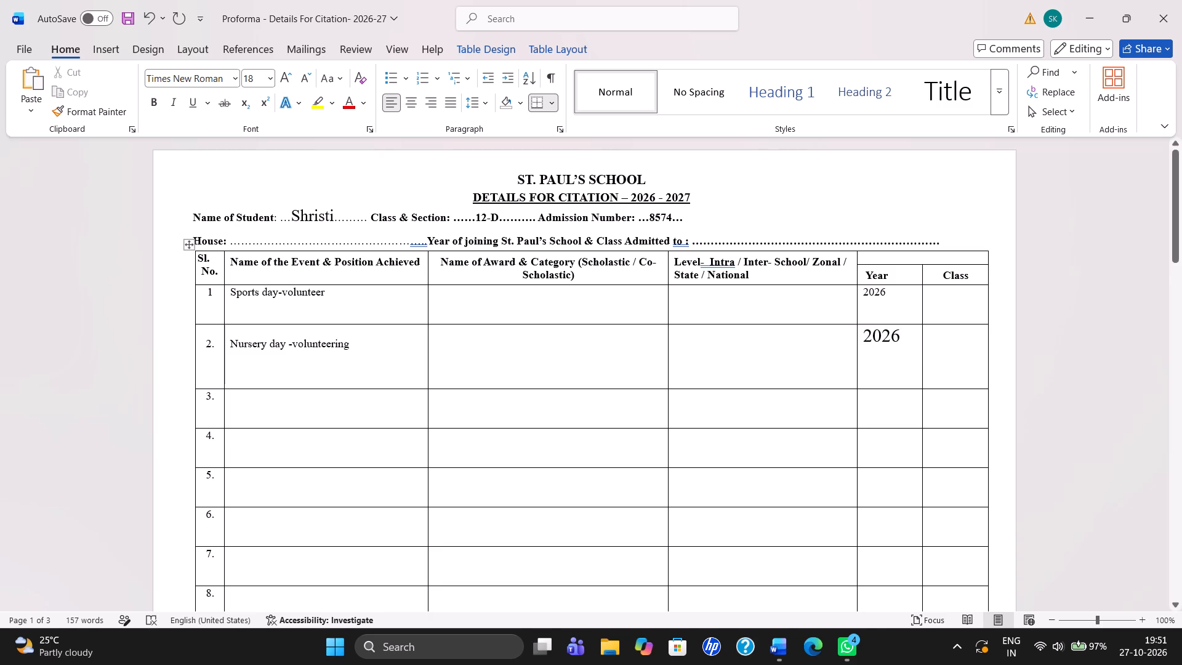
Reduce the font size of 2026 in the Nursery day row to 12.
click(862, 336)
click(866, 336)
drag(866, 336, 910, 334)
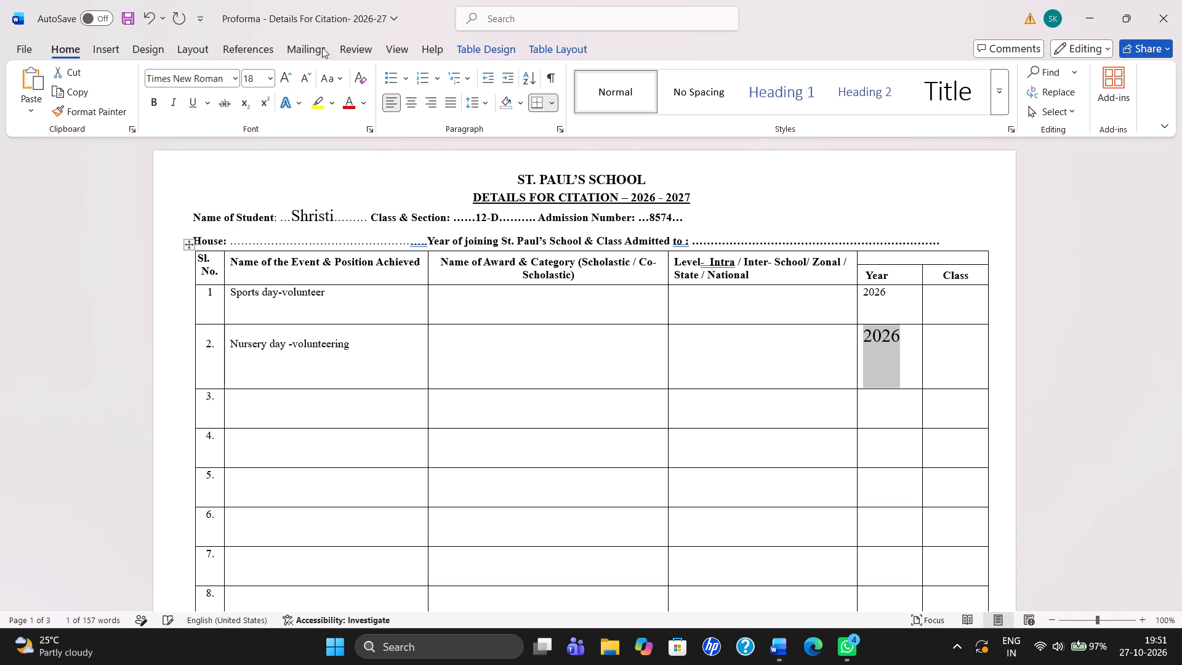
click(273, 80)
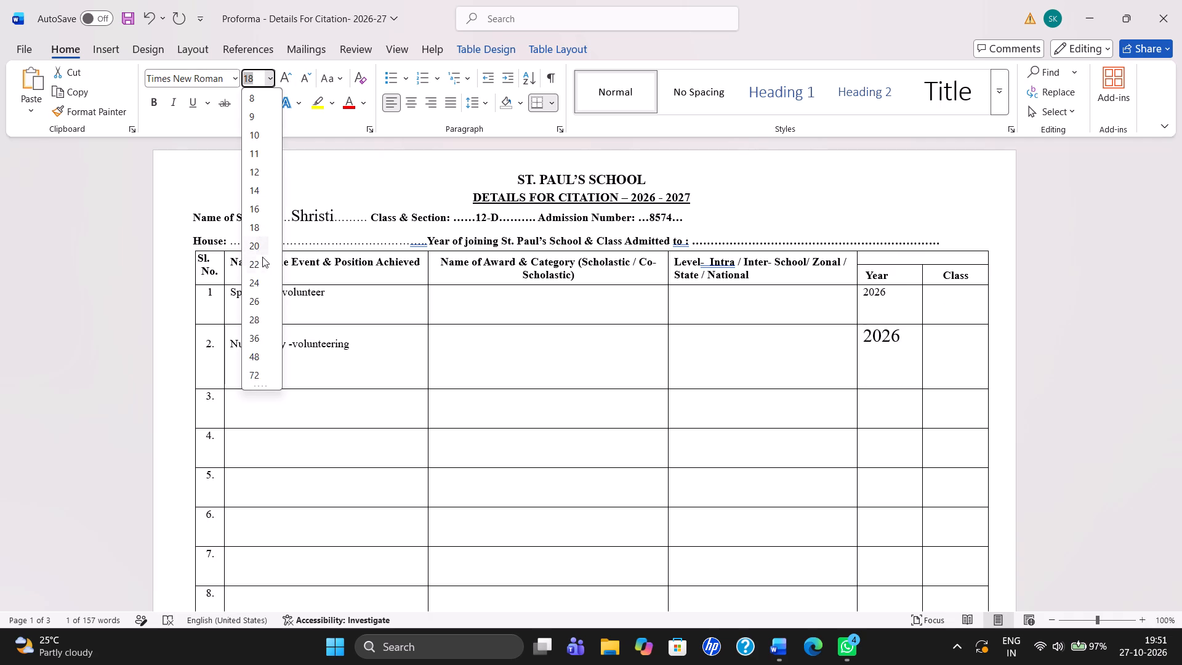
click(264, 211)
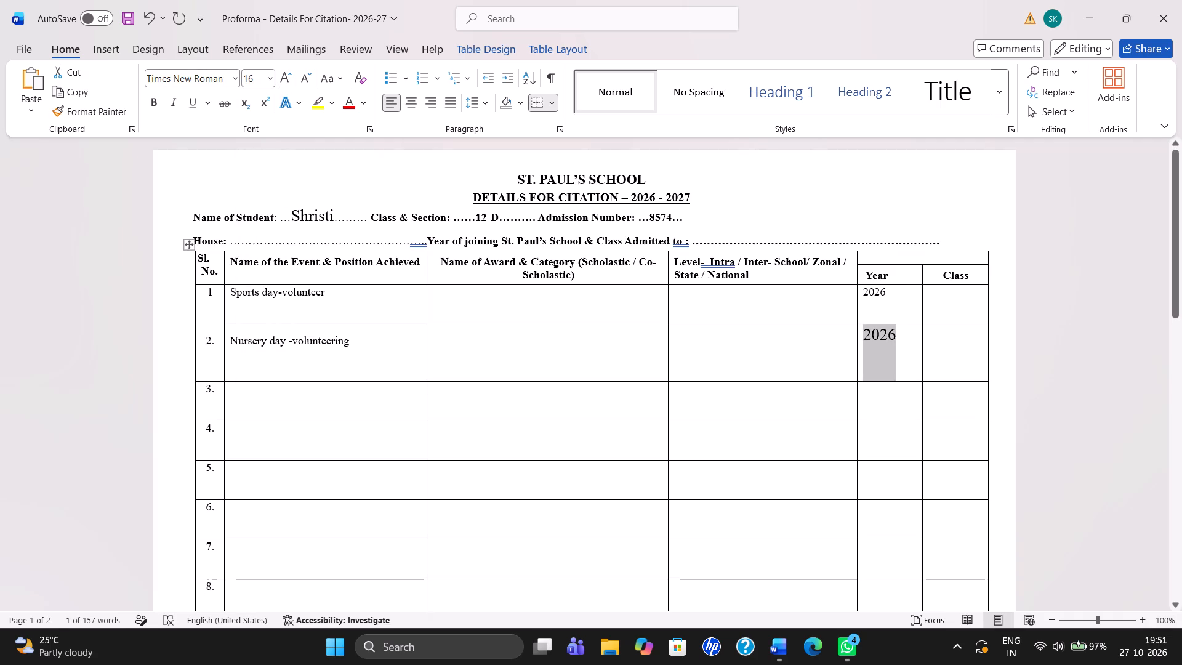
click(304, 76)
click(304, 76)
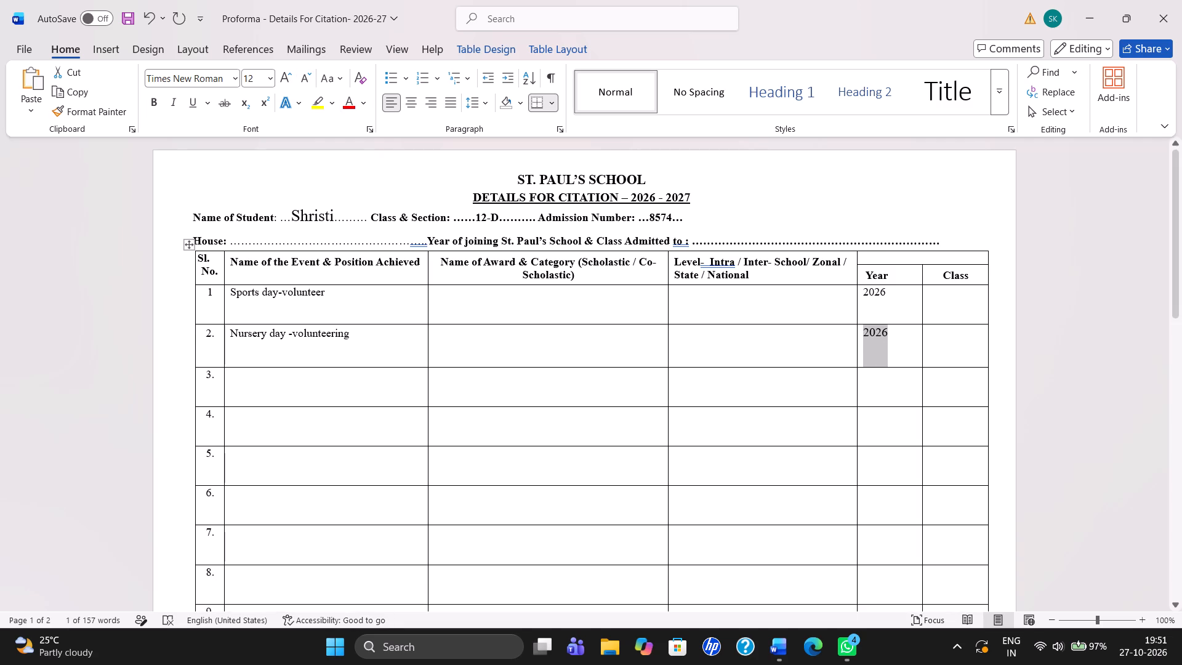
Set the font size of 2026 in the Sports day row to 12.
click(894, 302)
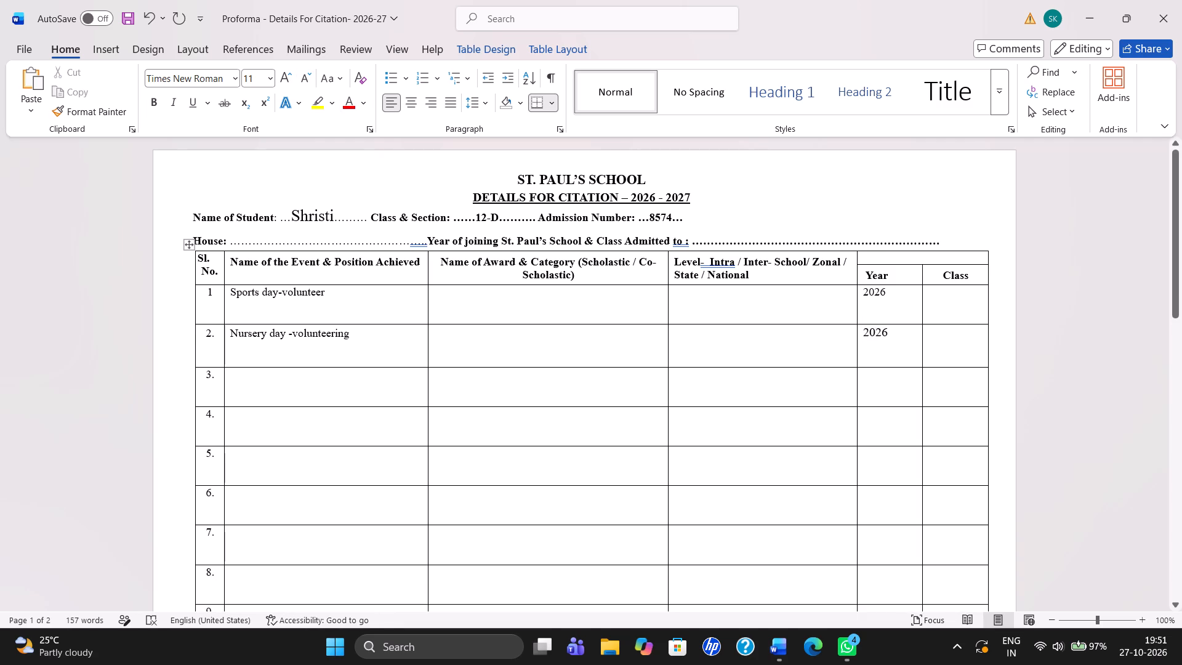
drag(863, 291, 872, 289)
drag(872, 289, 894, 289)
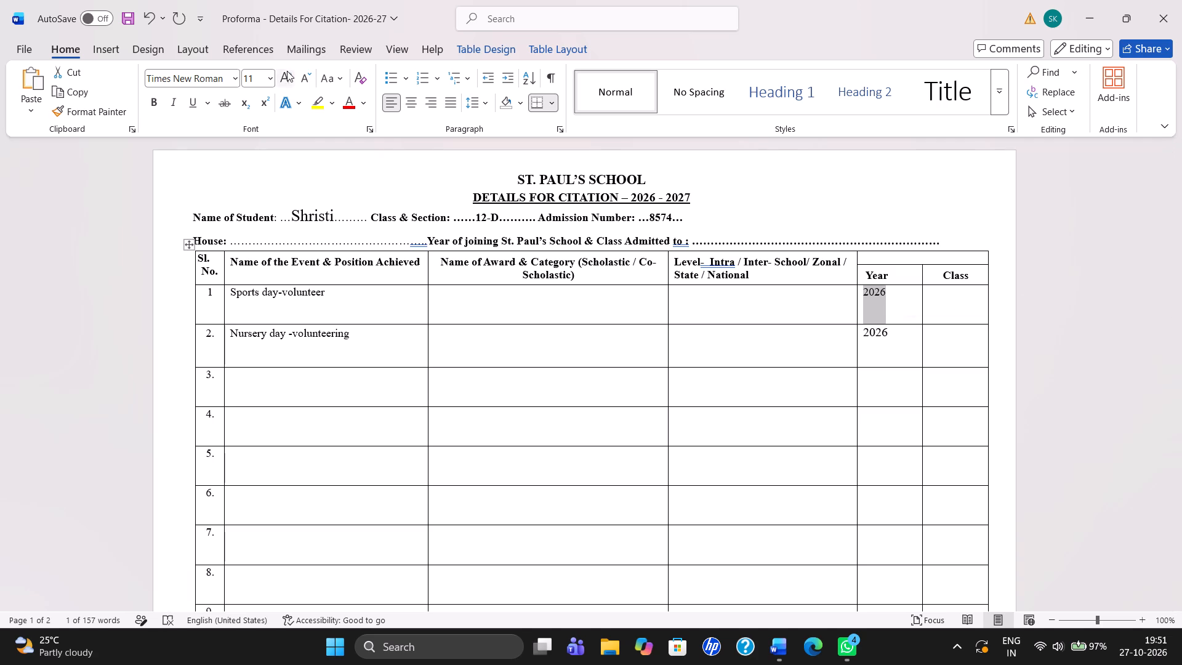
click(287, 72)
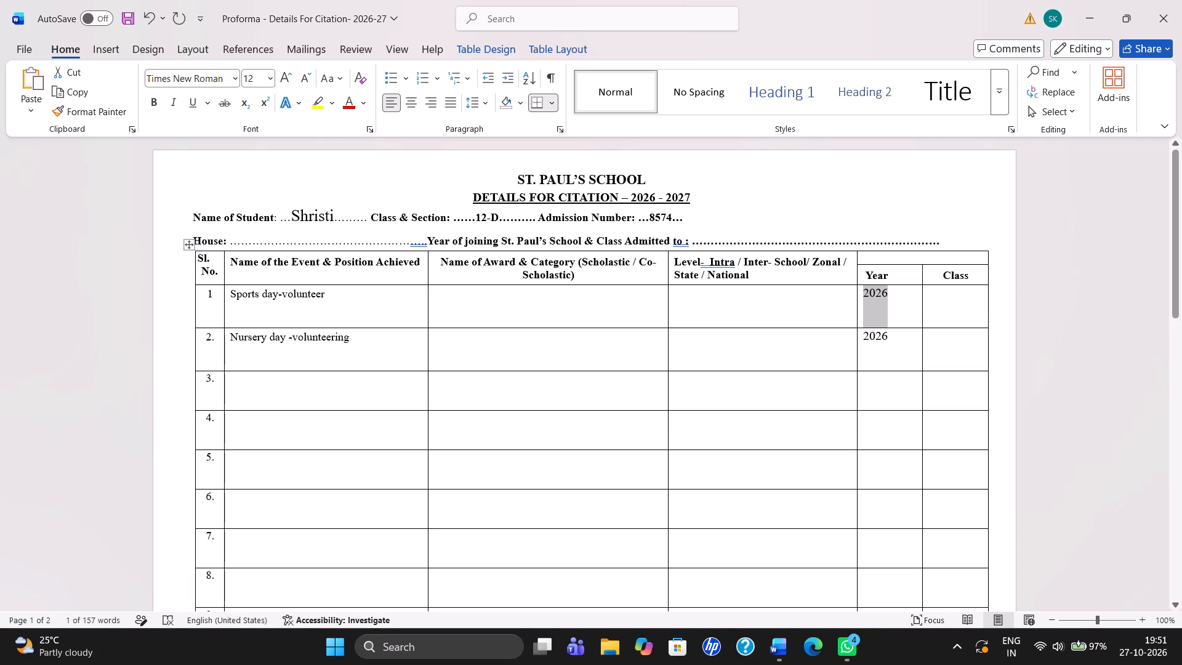
click(1083, 338)
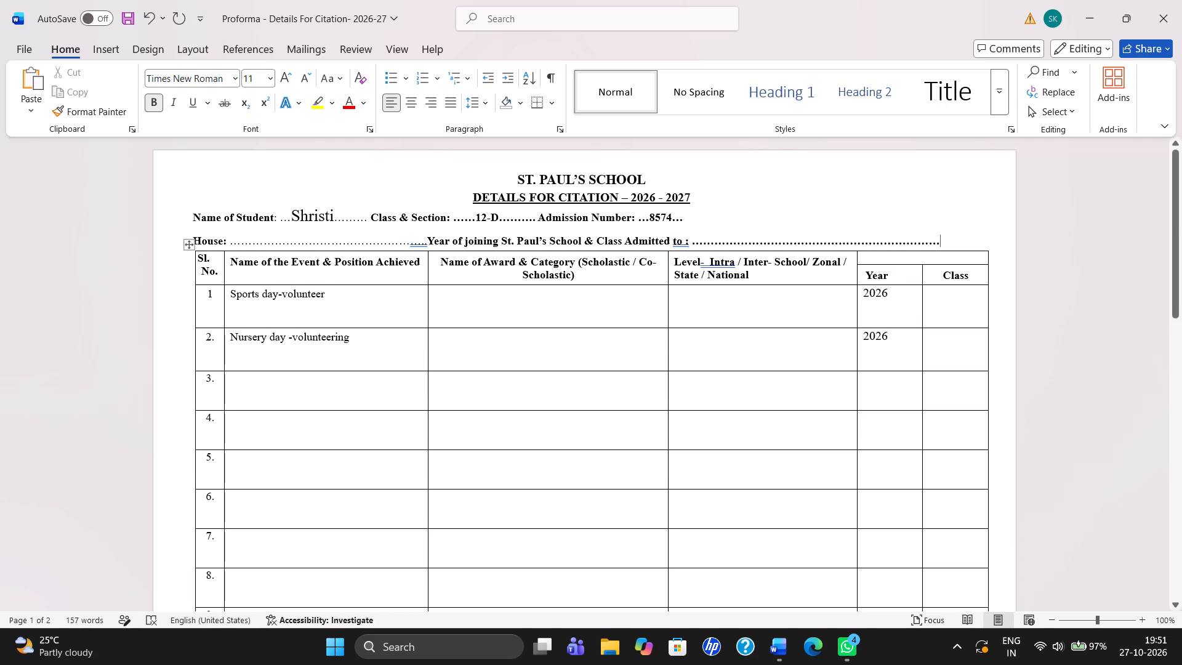
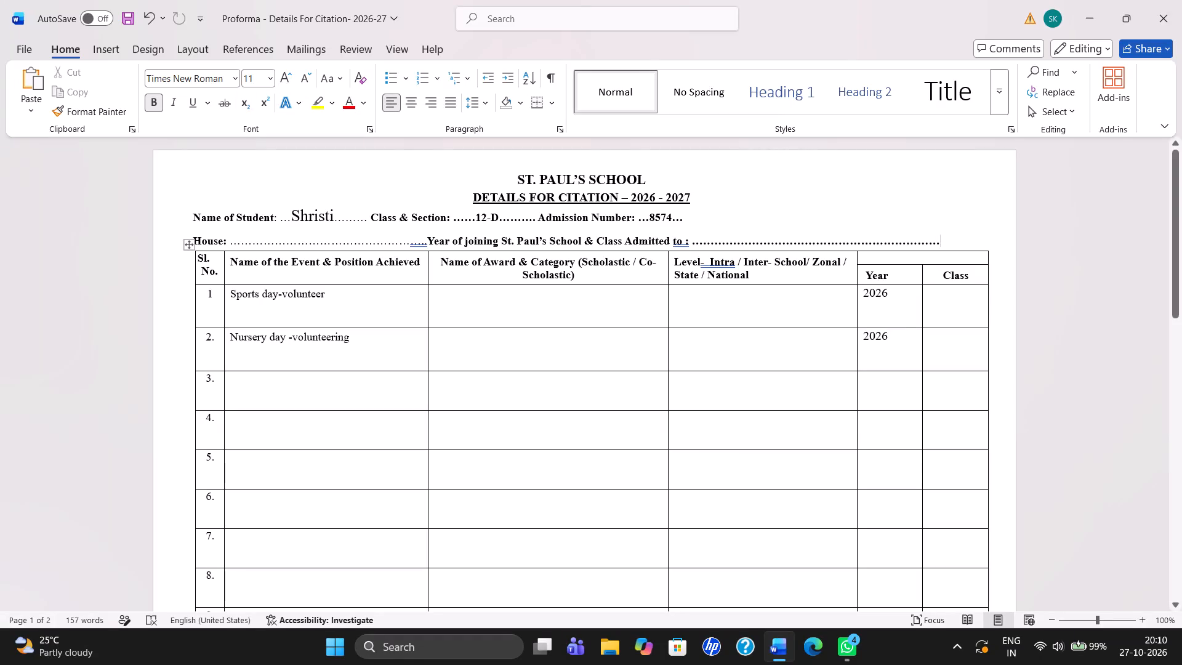
Review the citation form from the student header lines through the filled and empty rows of the events table.
scroll(544, 386, down, 1)
scroll(544, 386, up, 1)
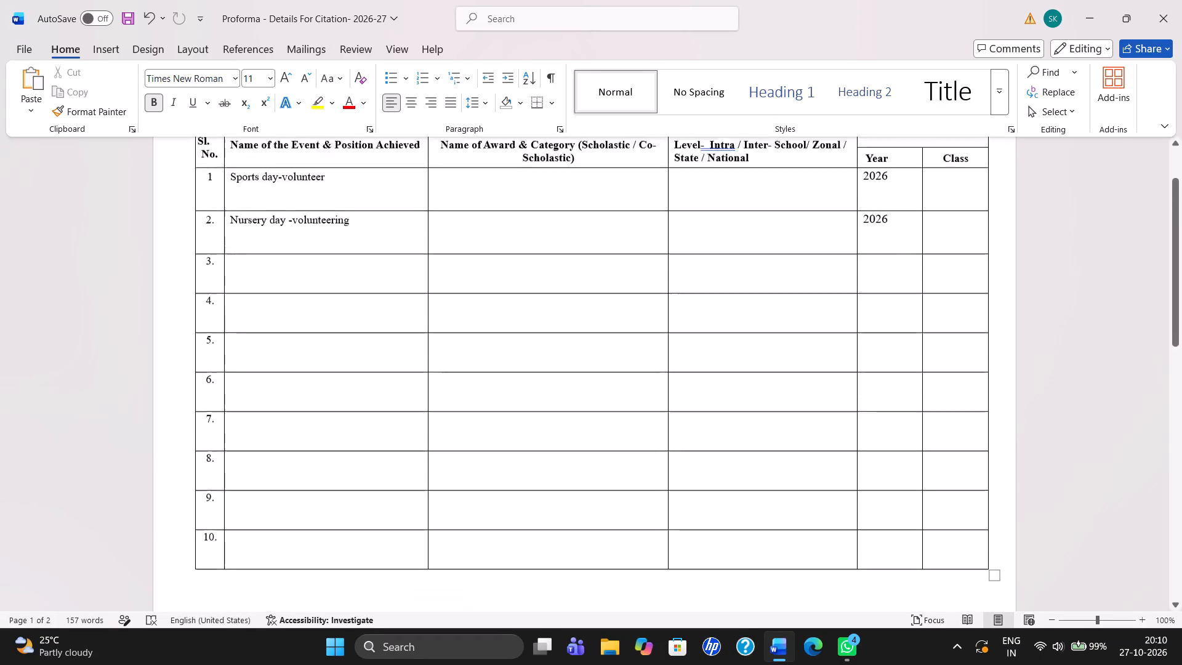
scroll(544, 386, up, 2)
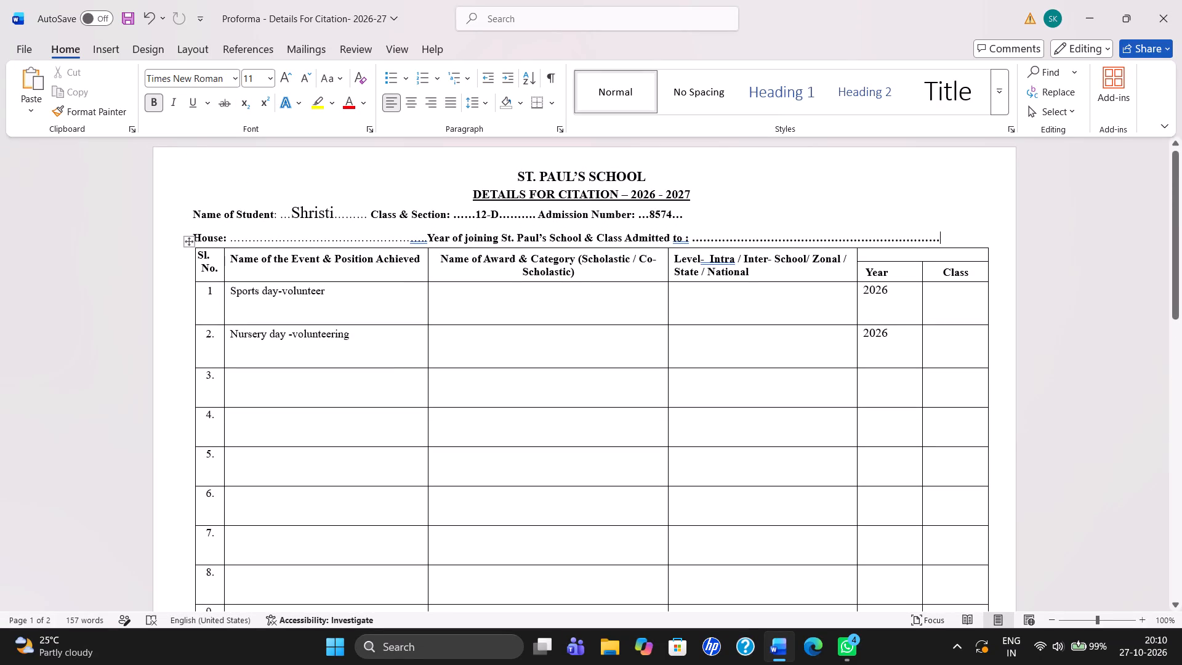
scroll(544, 386, up, 4)
scroll(544, 386, down, 1)
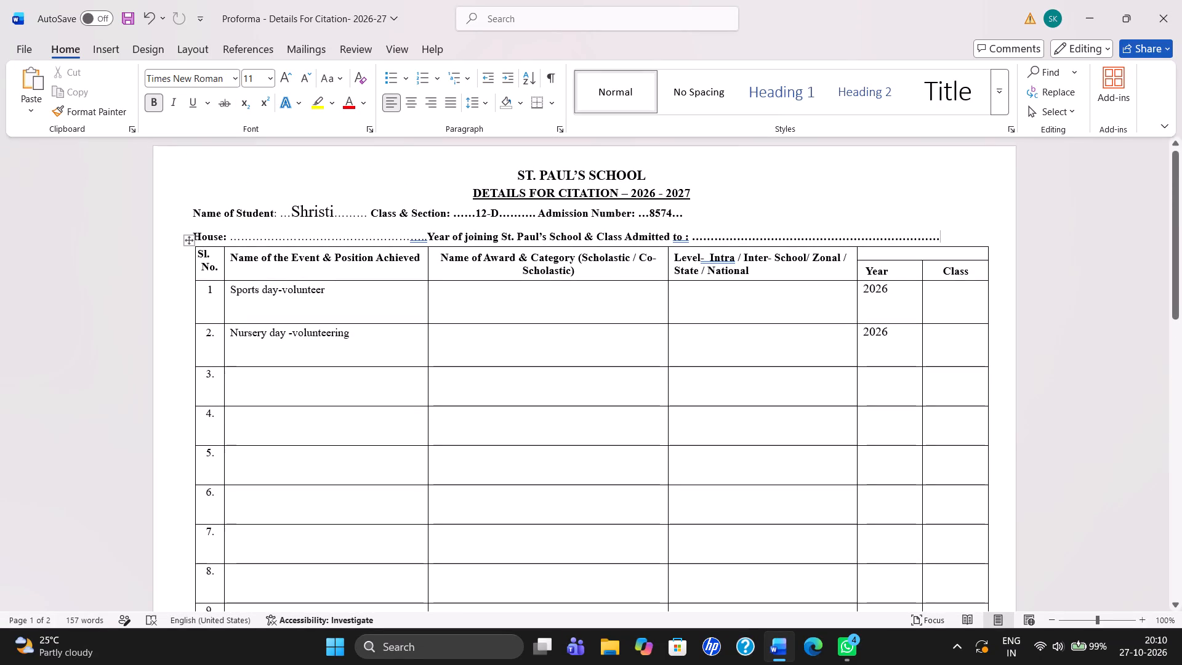
scroll(544, 386, down, 1)
scroll(544, 386, up, 1)
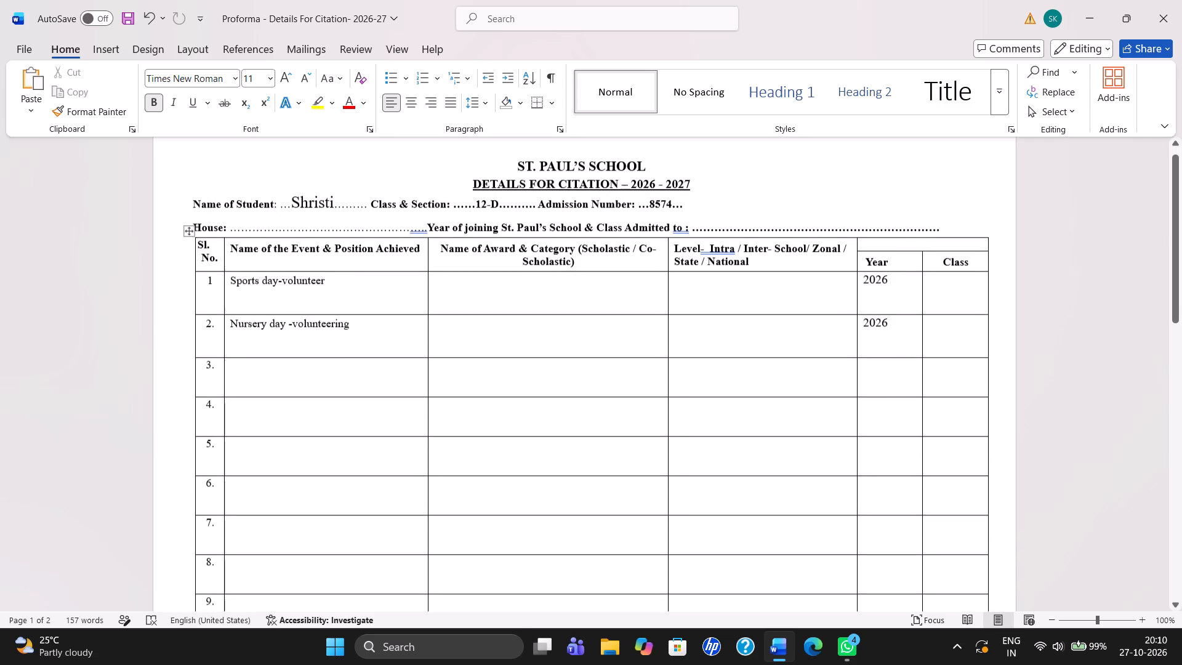
scroll(544, 386, up, 1)
scroll(544, 386, down, 1)
scroll(544, 386, up, 1)
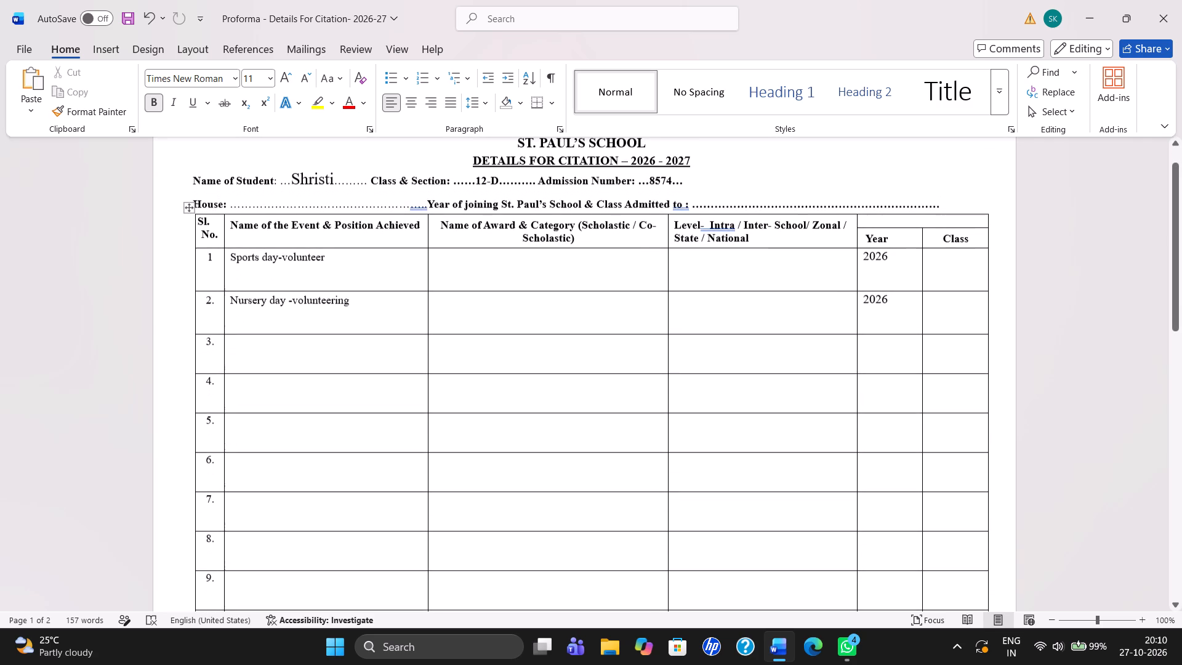
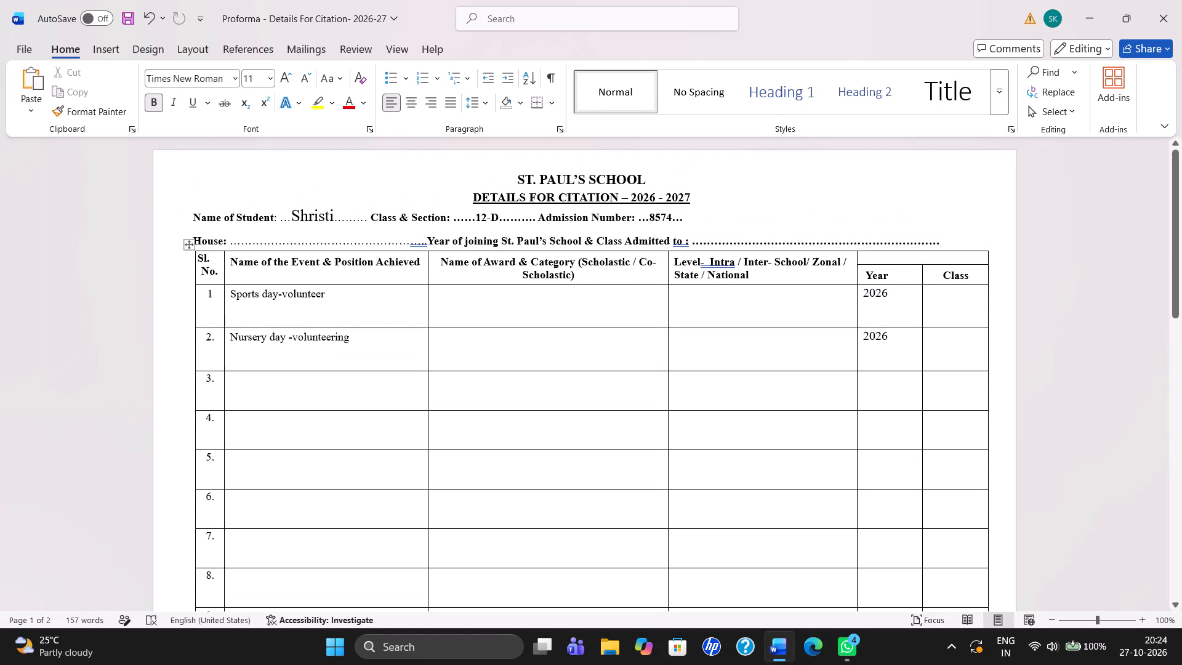
Review the rest of the citation form, from the empty table rows through council positions, exams, aspirations, memories, declaration and closing note.
scroll(621, 382, down, 3)
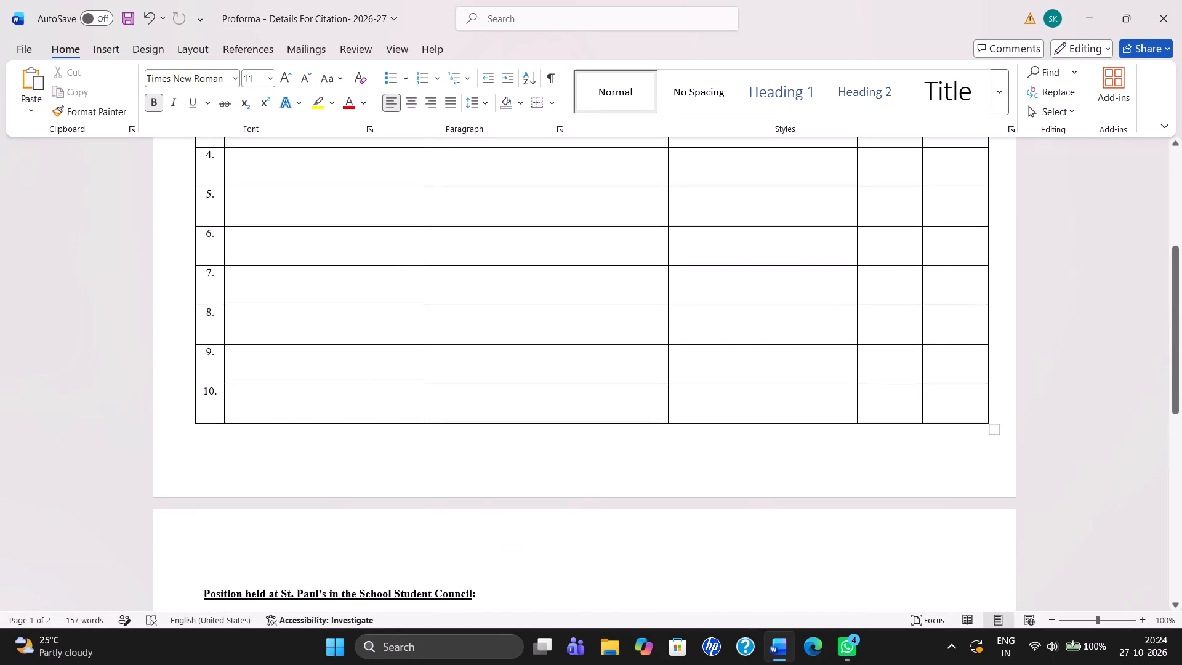
scroll(621, 382, down, 3)
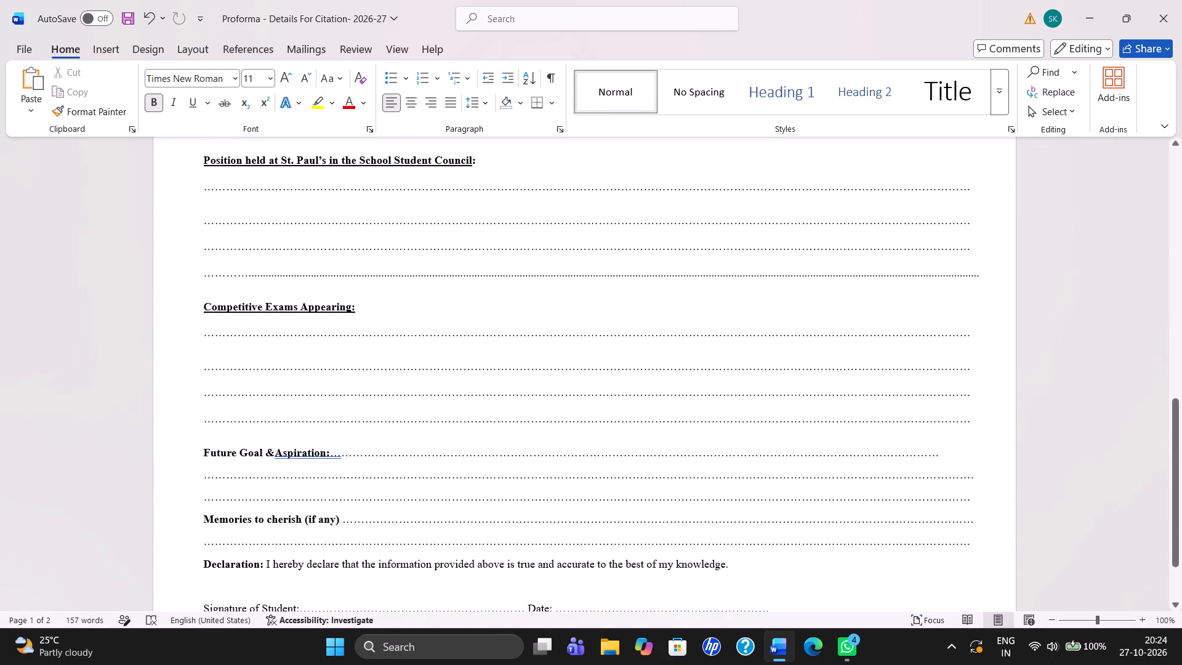
scroll(288, 360, down, 1)
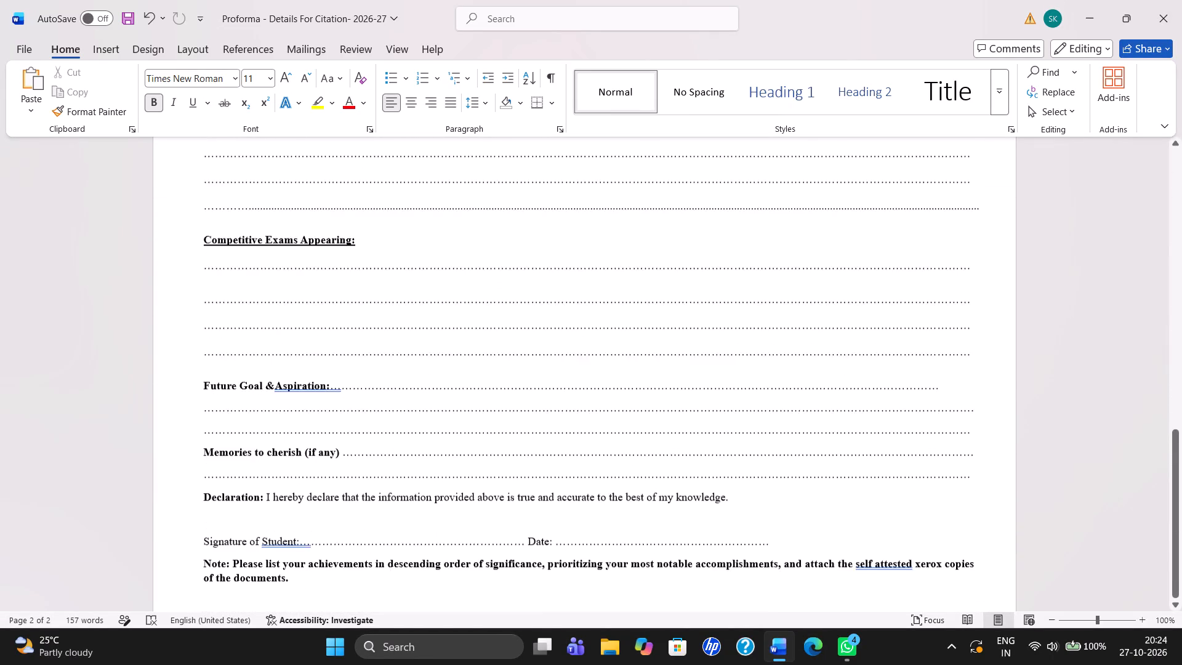
scroll(288, 360, down, 1)
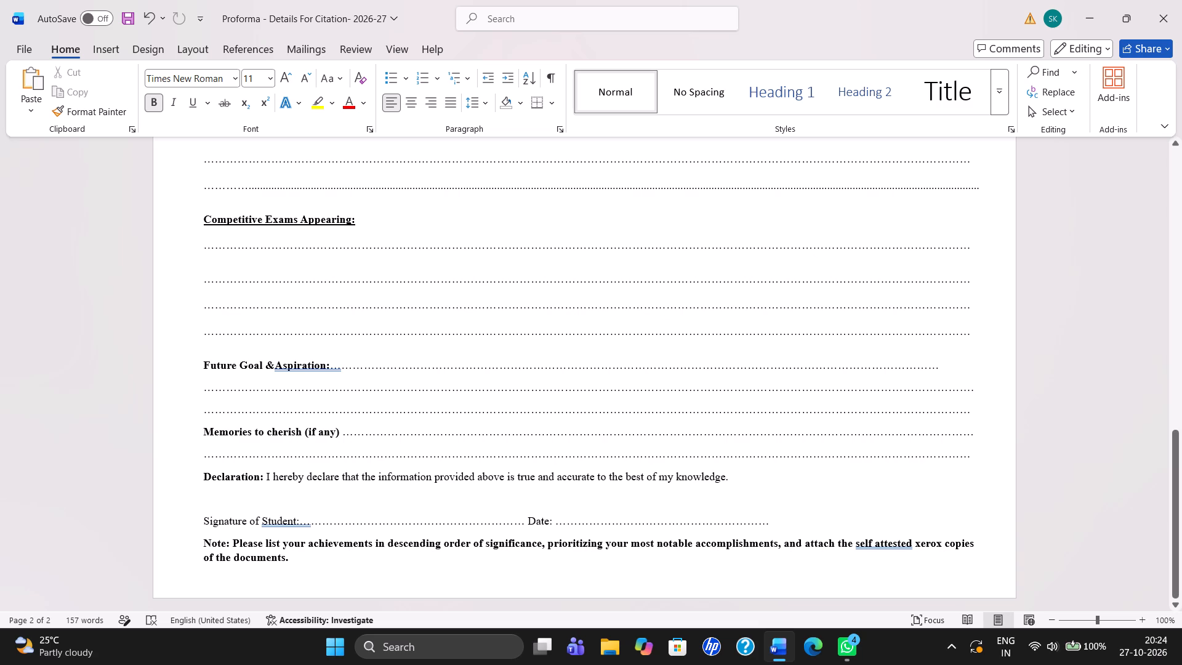
scroll(347, 552, down, 1)
Switch to Microsoft Edge and reopen the recently closed NetMirror home page.
click(367, 531)
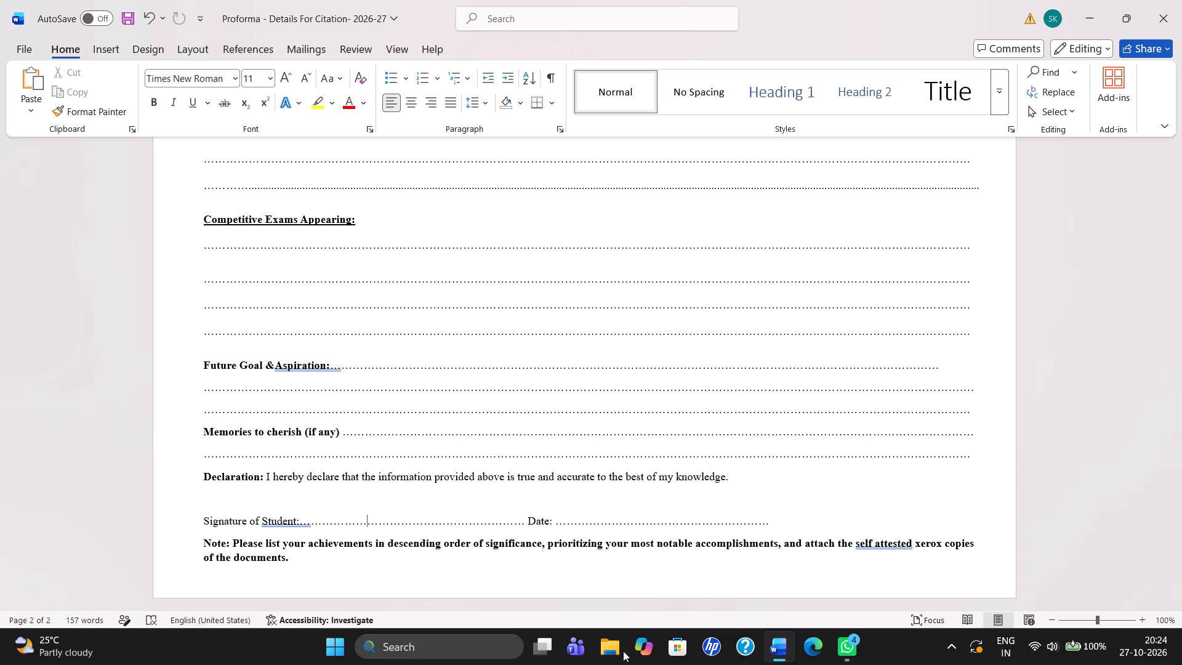
click(805, 642)
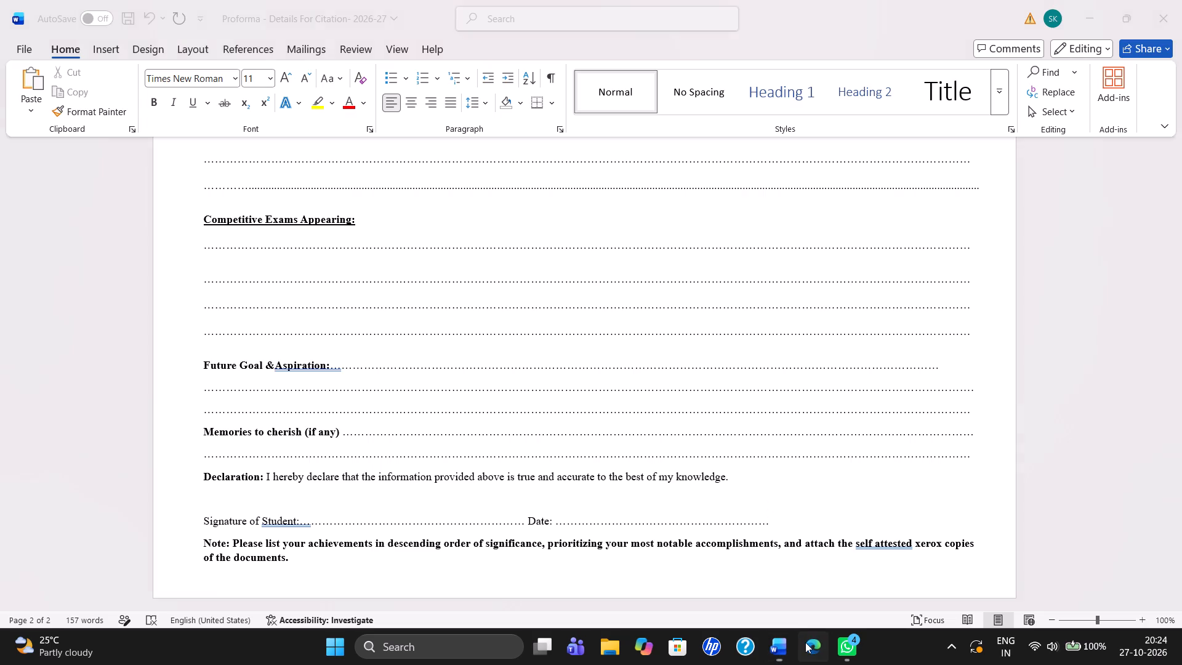
click(13, 17)
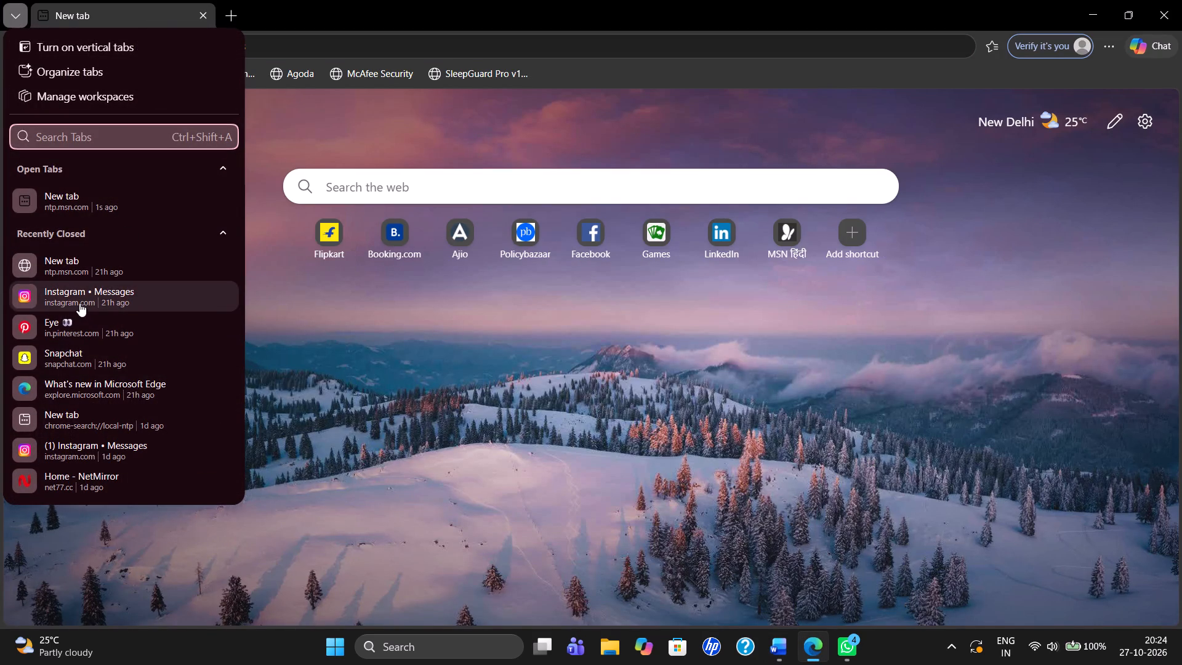
click(67, 485)
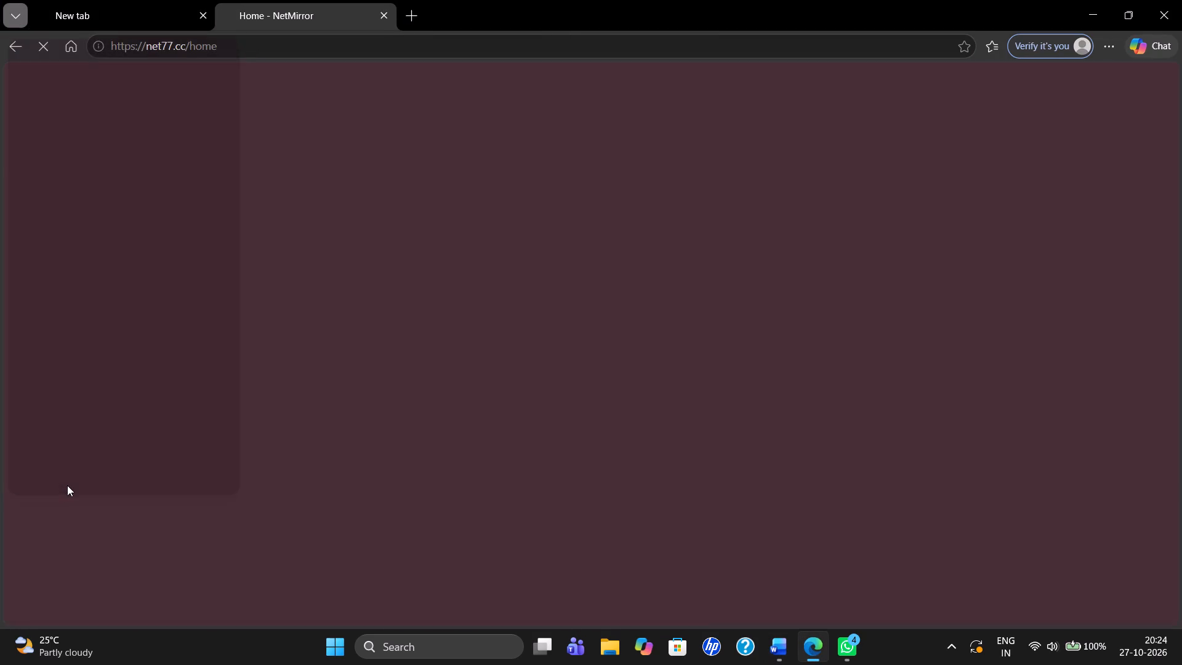
Switch to Microsoft Edge, browse the title rows on the NetMirror home page and try to open its app grid.
scroll(150, 485, down, 3)
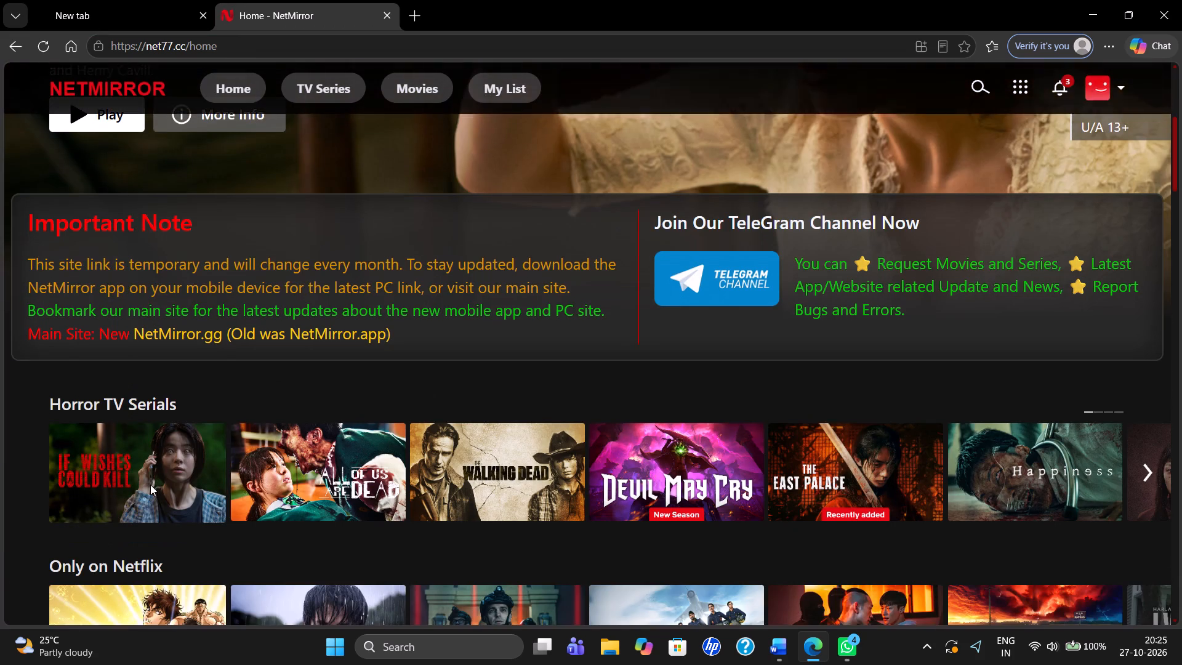
scroll(150, 485, down, 2)
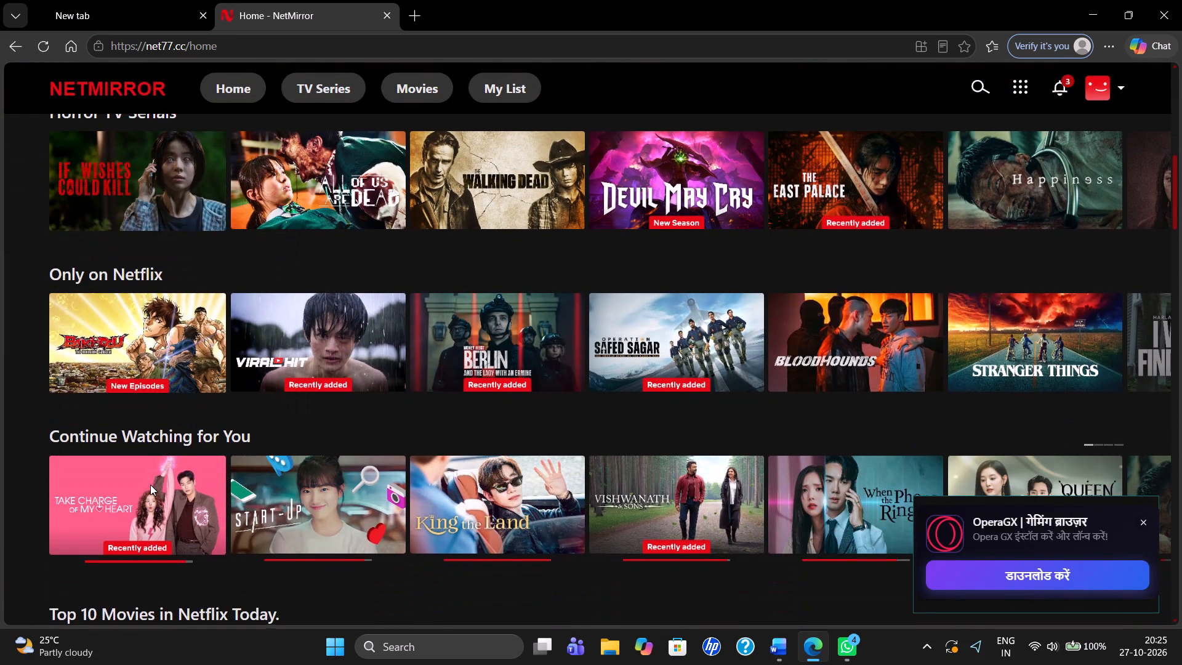
scroll(150, 485, down, 2)
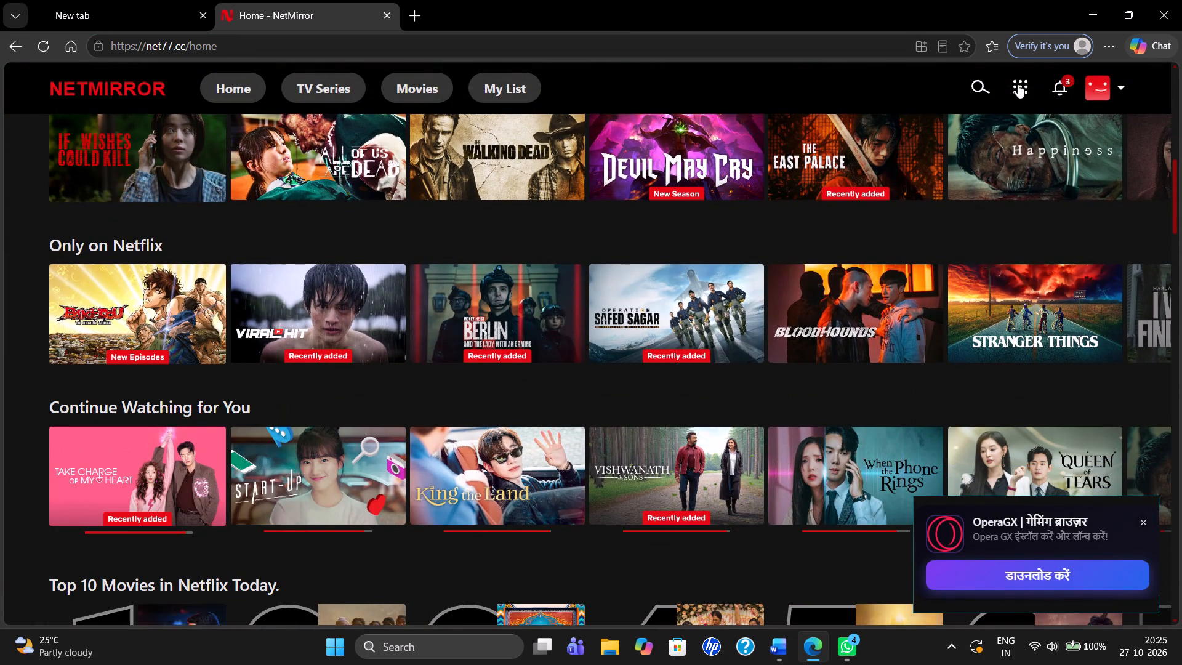
click(1018, 84)
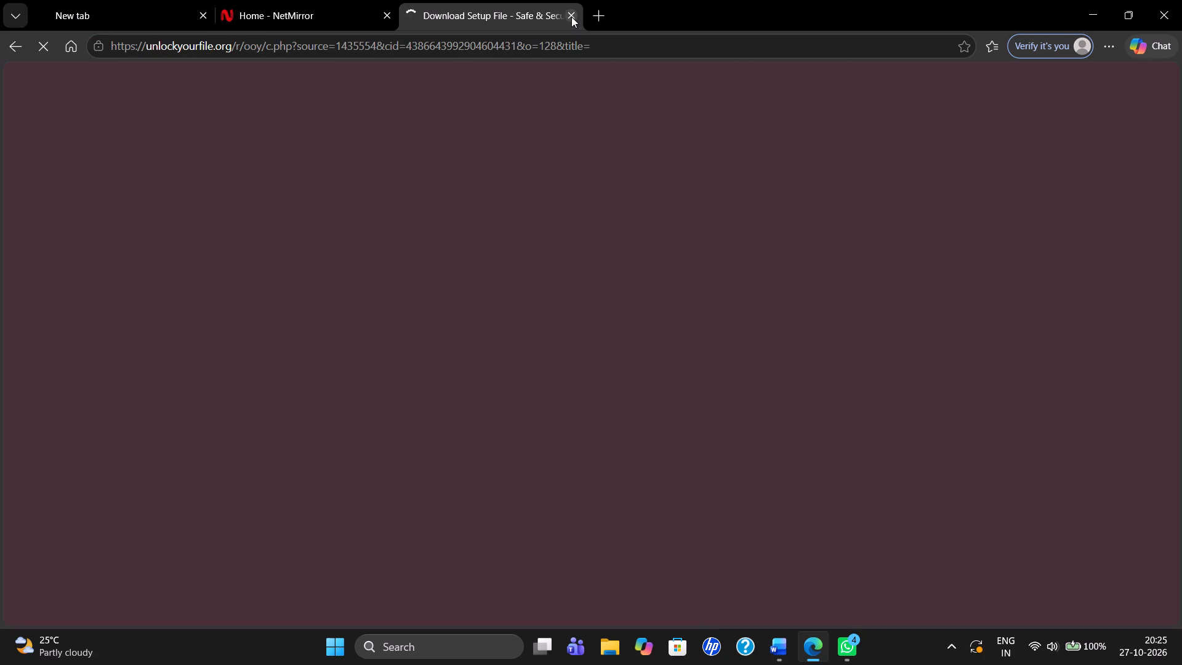
Close the unwanted setup-file download tab and switch the NetMirror catalogue to Prime Video.
click(571, 17)
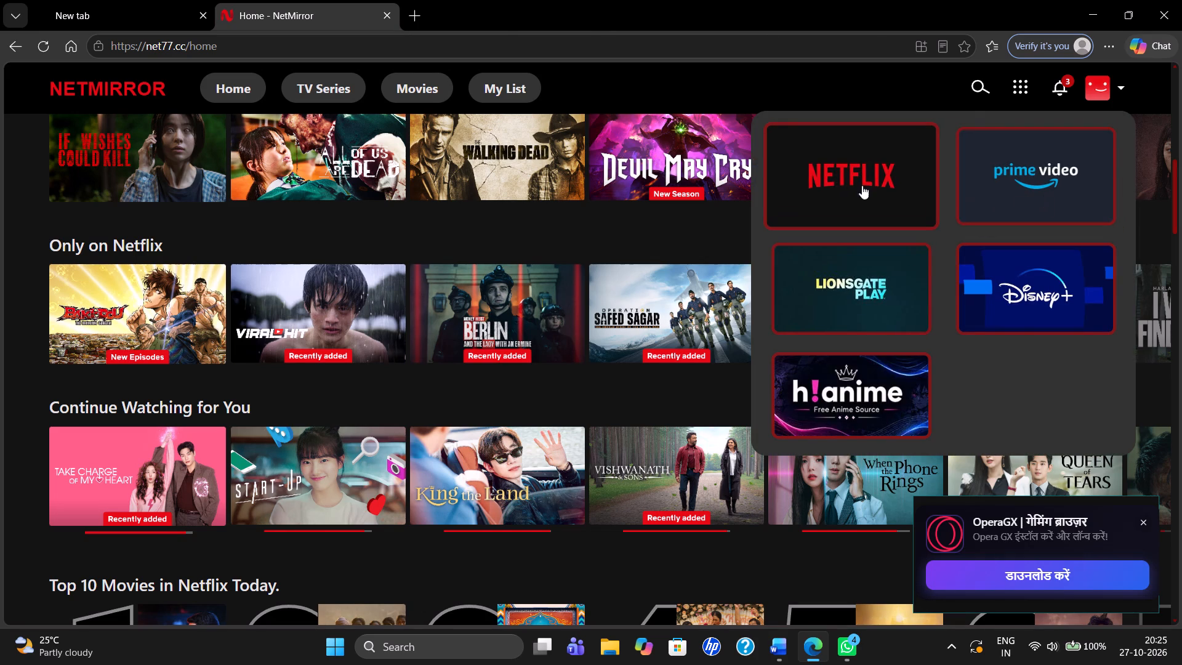
click(1000, 198)
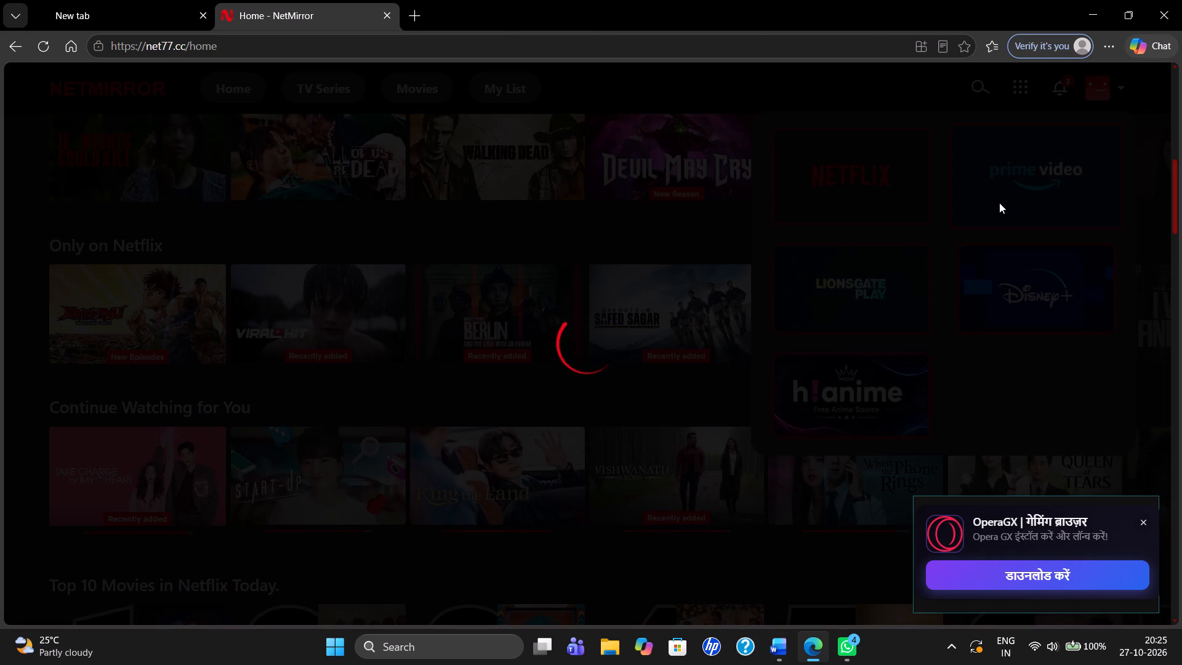
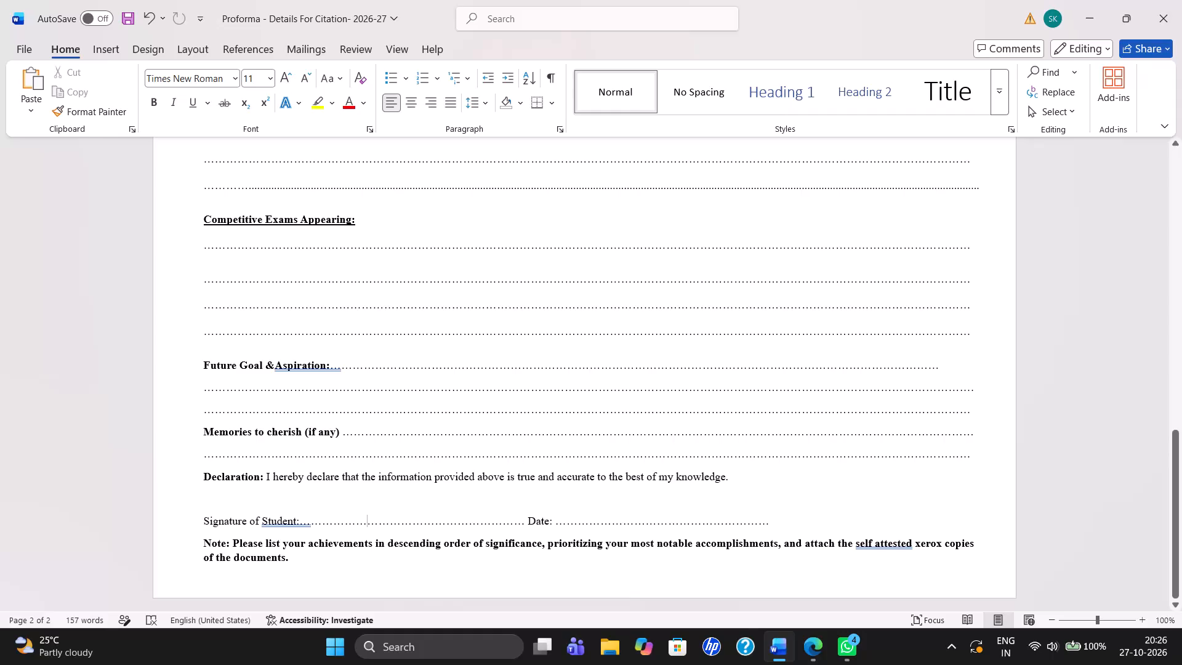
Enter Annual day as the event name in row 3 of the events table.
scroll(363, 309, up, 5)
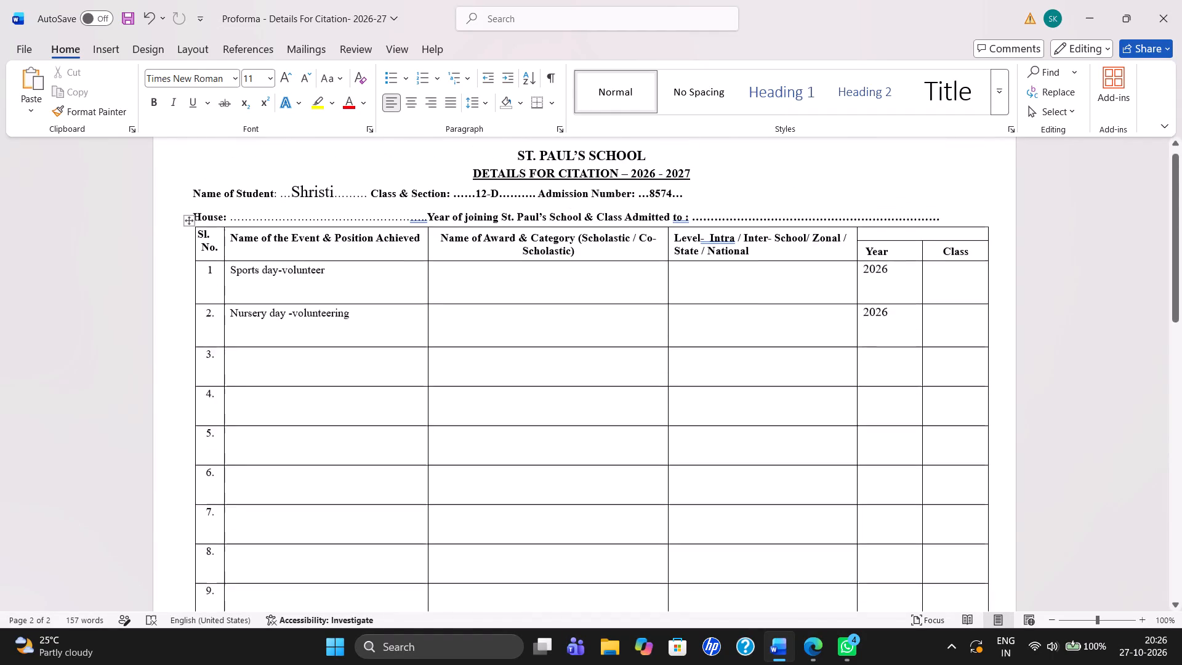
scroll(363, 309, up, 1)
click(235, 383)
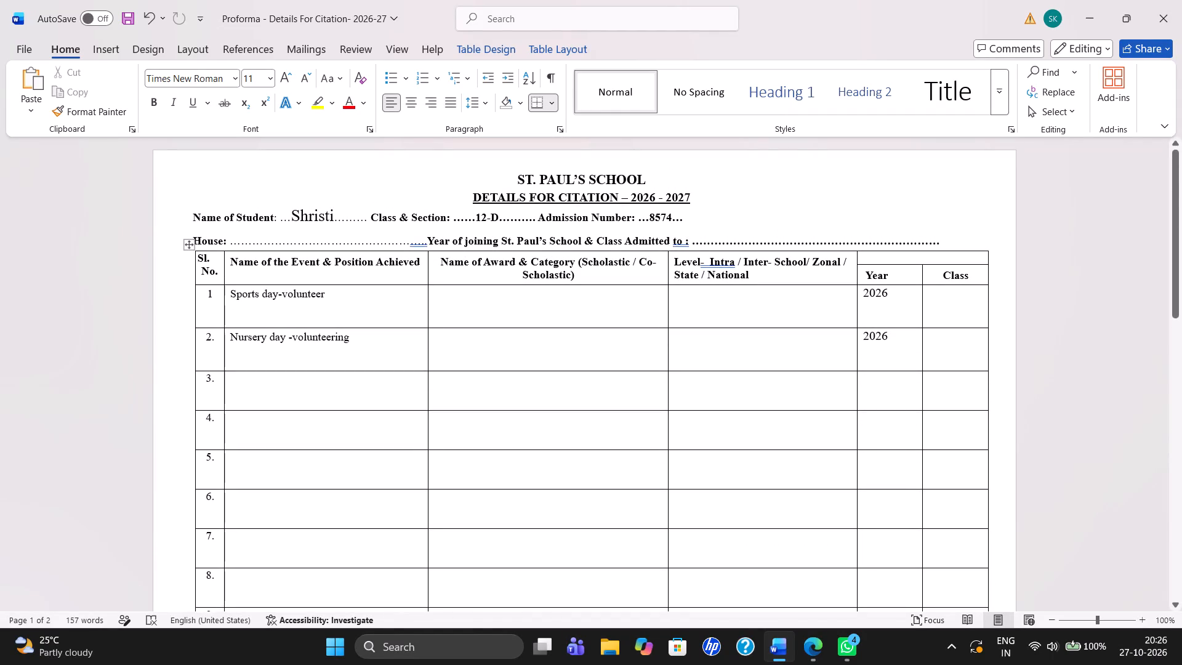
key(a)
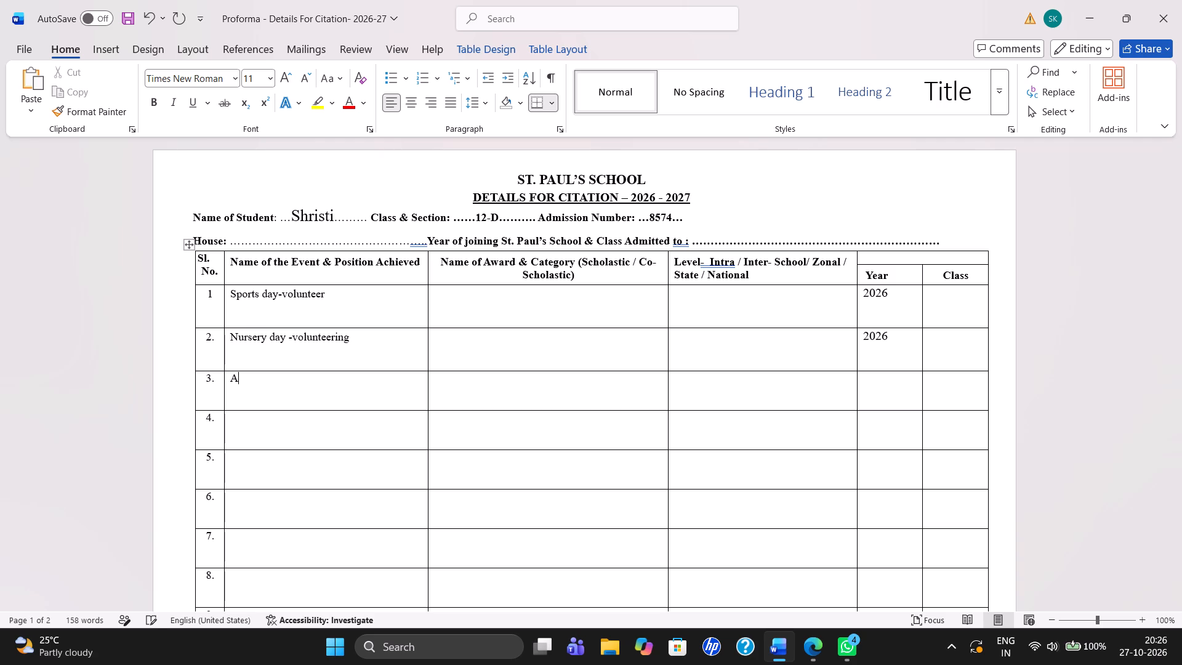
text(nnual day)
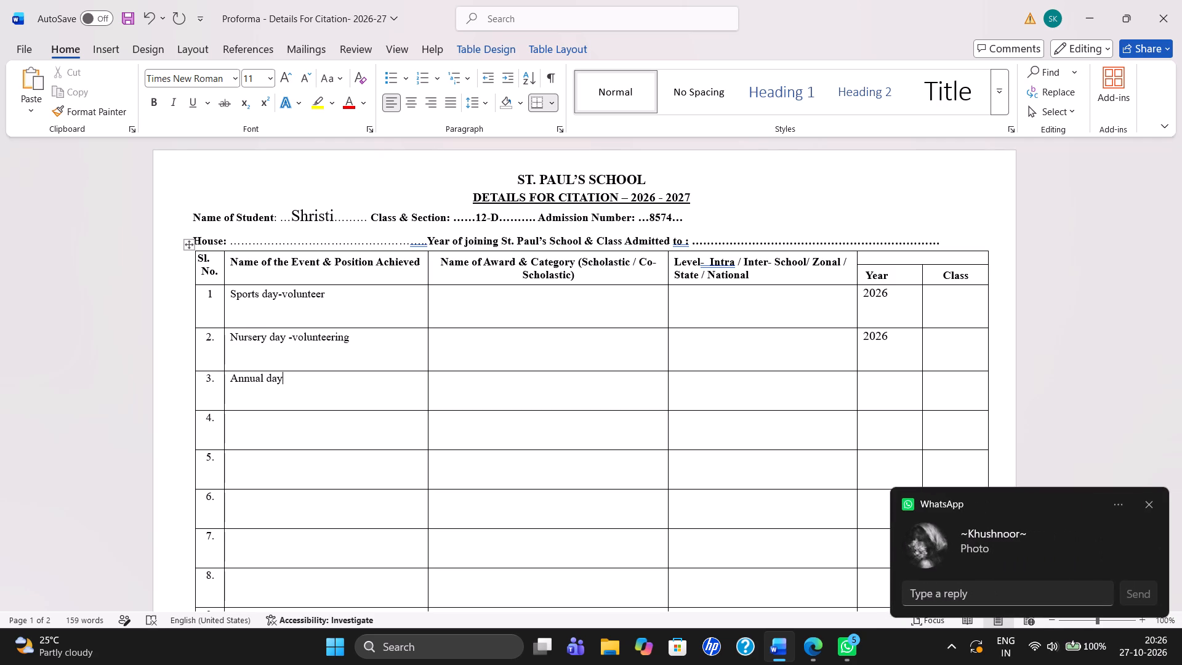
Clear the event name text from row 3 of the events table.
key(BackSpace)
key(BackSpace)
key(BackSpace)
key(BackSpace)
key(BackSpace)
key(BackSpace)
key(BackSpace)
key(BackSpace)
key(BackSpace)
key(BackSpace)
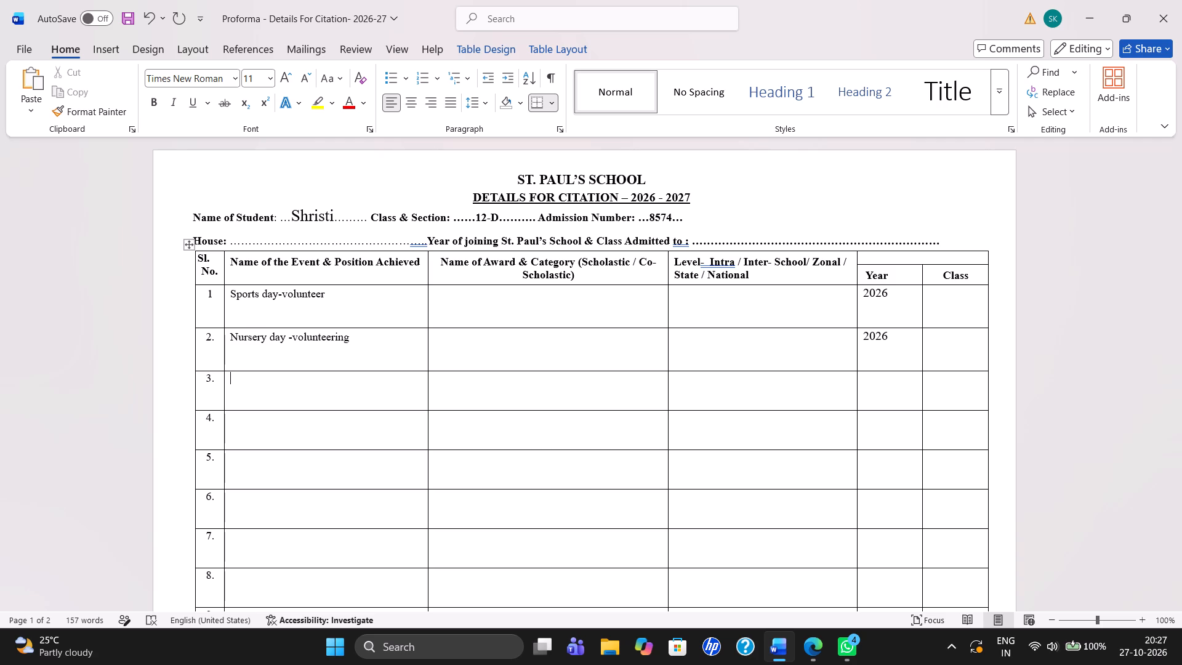
Shorten the dotted blank after House to a short run of dots before Year of joining St. Paul's School.
scroll(350, 432, down, 1)
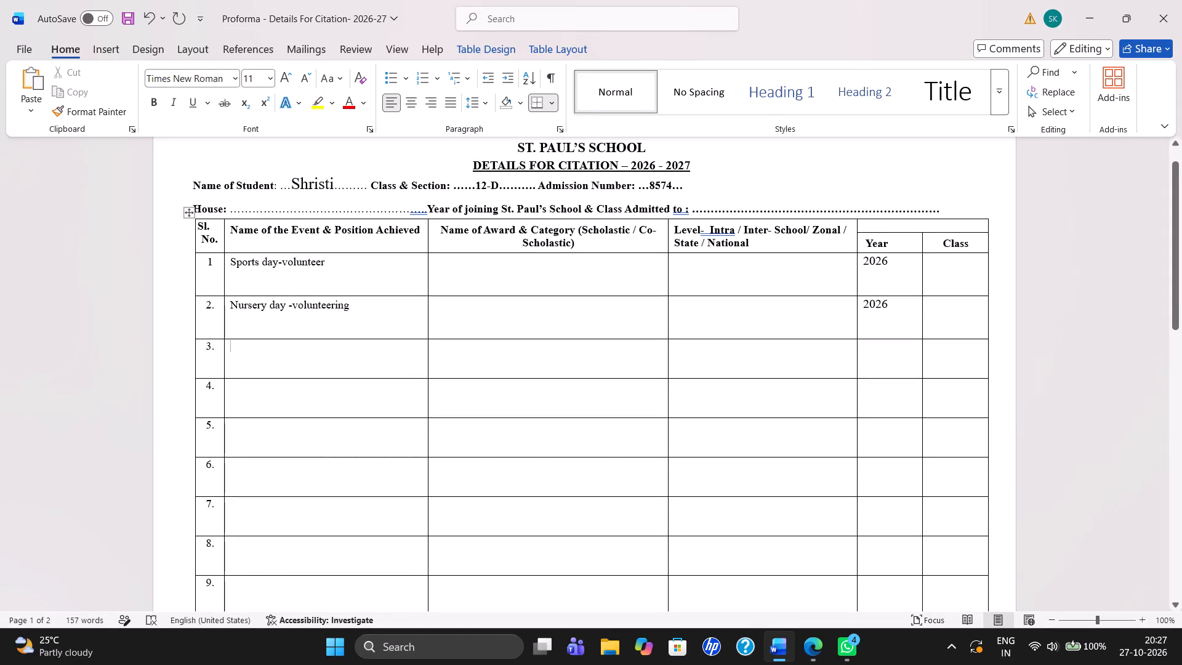
click(295, 201)
click(244, 209)
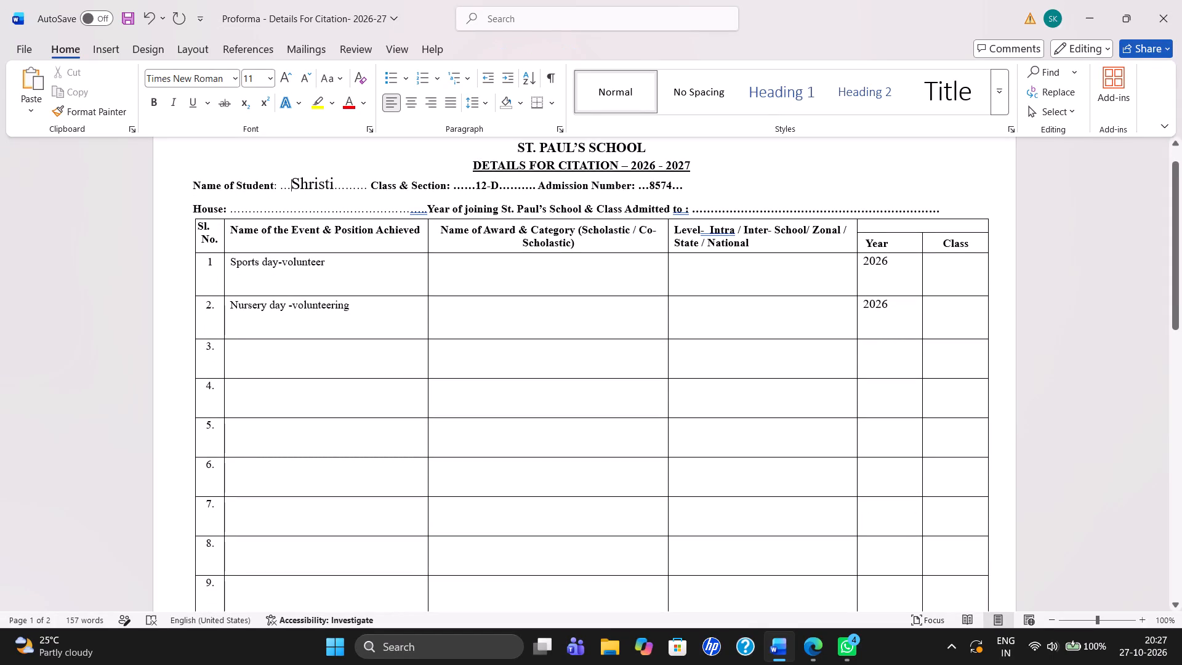
key(Right)
key(Right)
key(Right)
key(Right)
key(Right)
key(Right)
key(Right)
key(Right)
key(Right)
key(Right)
key(Right)
key(Right)
key(BackSpace)
key(BackSpace)
key(BackSpace)
key(BackSpace)
key(BackSpace)
key(BackSpace)
key(BackSpace)
key(BackSpace)
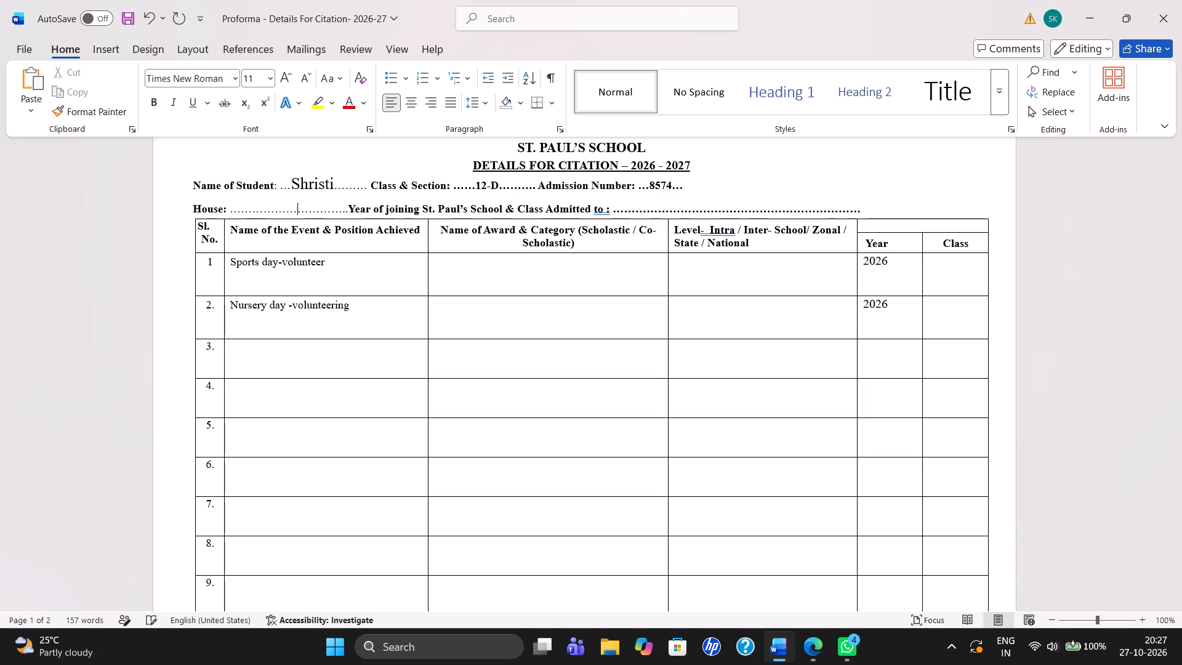
key(BackSpace)
key(BackSpace)
key(BackSpace)
key(BackSpace)
key(BackSpace)
key(Right)
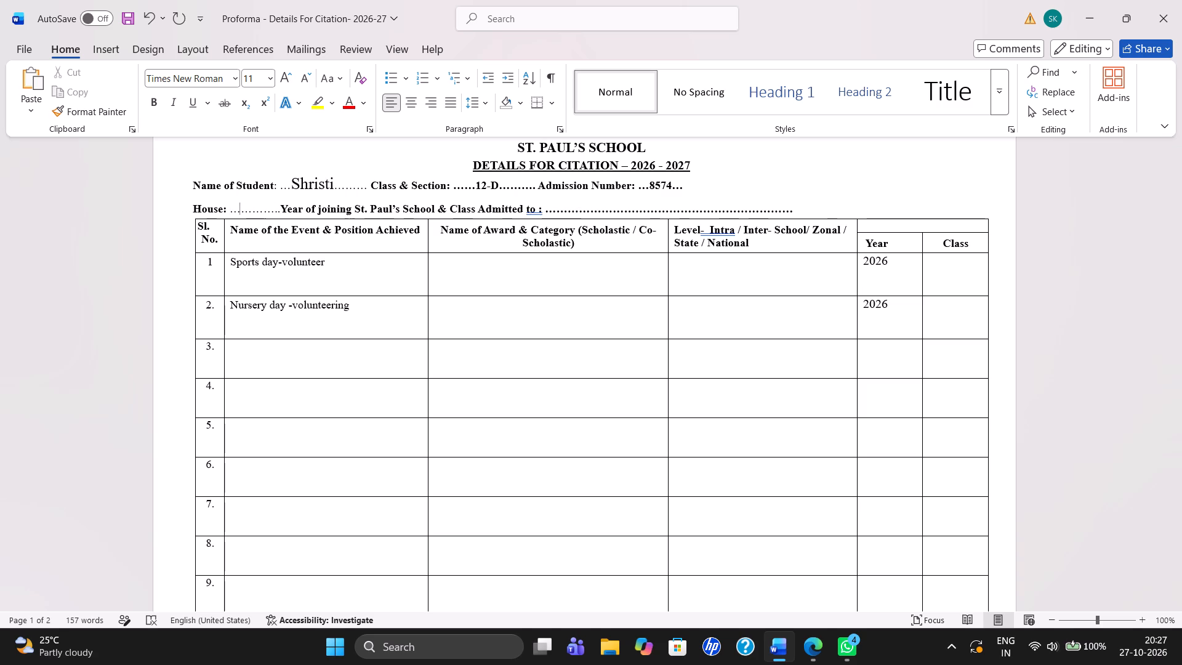
key(Right)
key(Right)
key(Right)
key(BackSpace)
key(BackSpace)
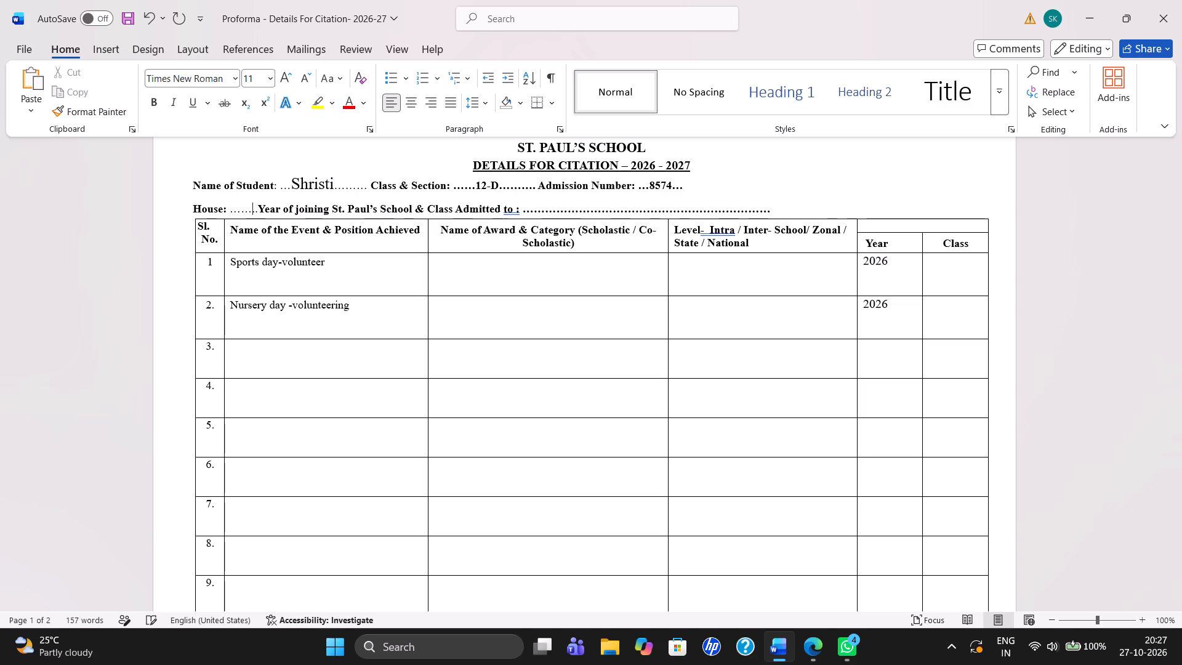
key(Left)
key(Left)
key(Right)
key(Right)
Fill in the House field with Pratap, capitalised, among its placeholder dots.
scroll(363, 409, down, 1)
scroll(363, 409, up, 2)
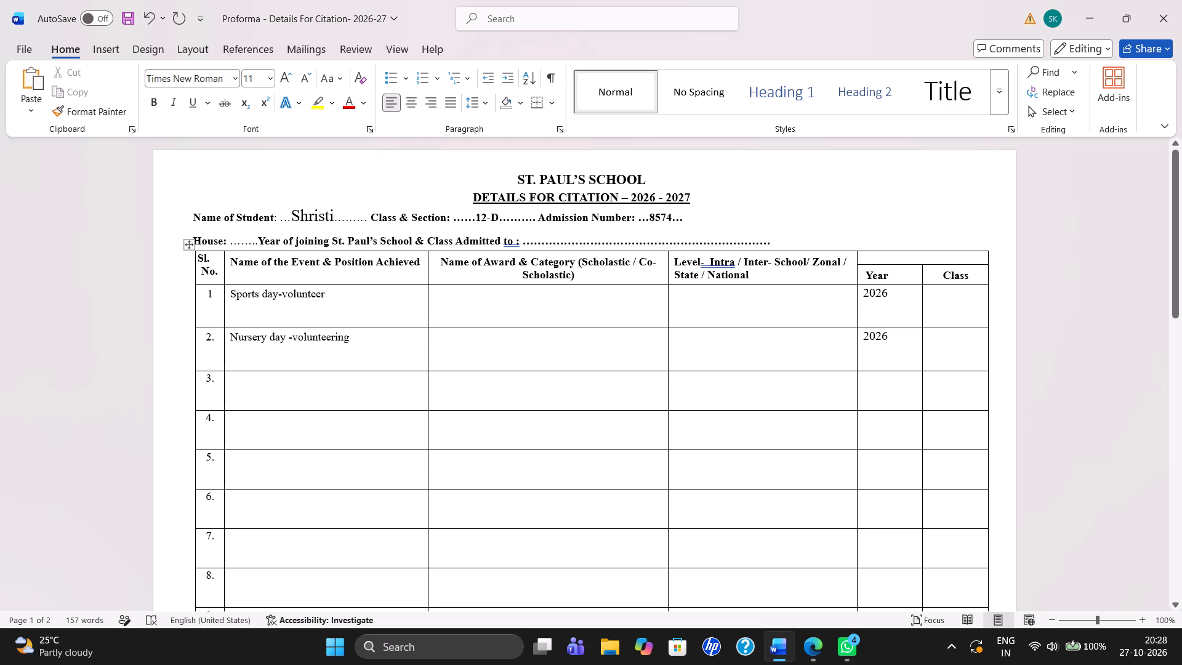
key(BackSpace)
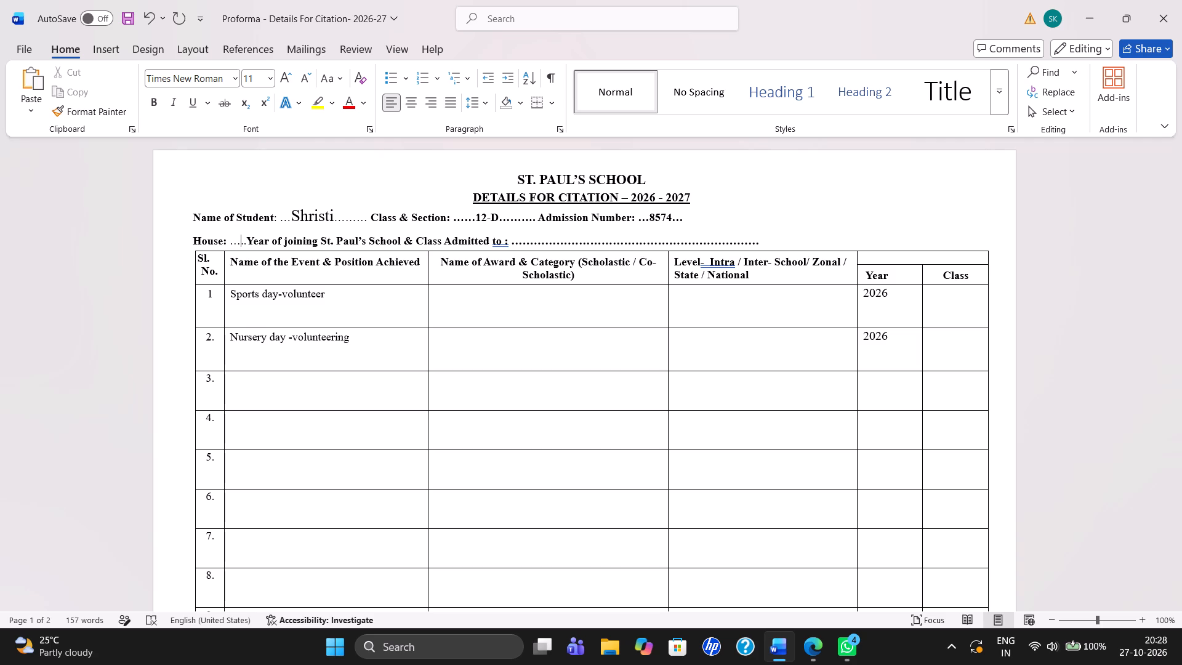
text(prata)
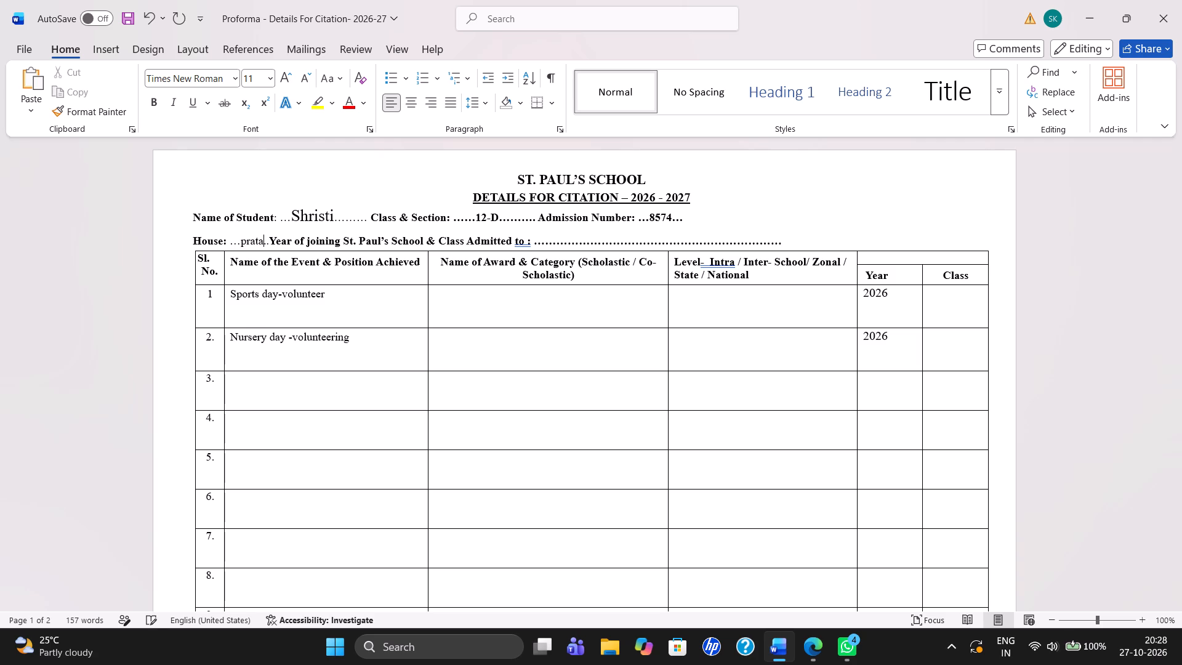
key(p)
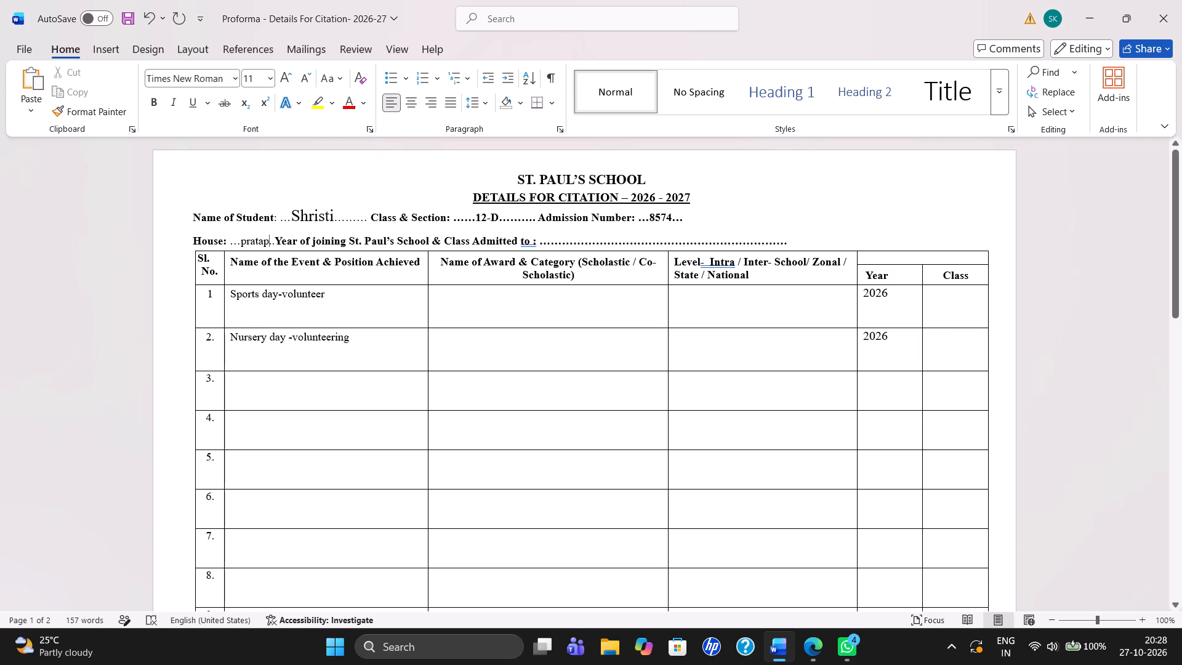
click(246, 241)
key(BackSpace)
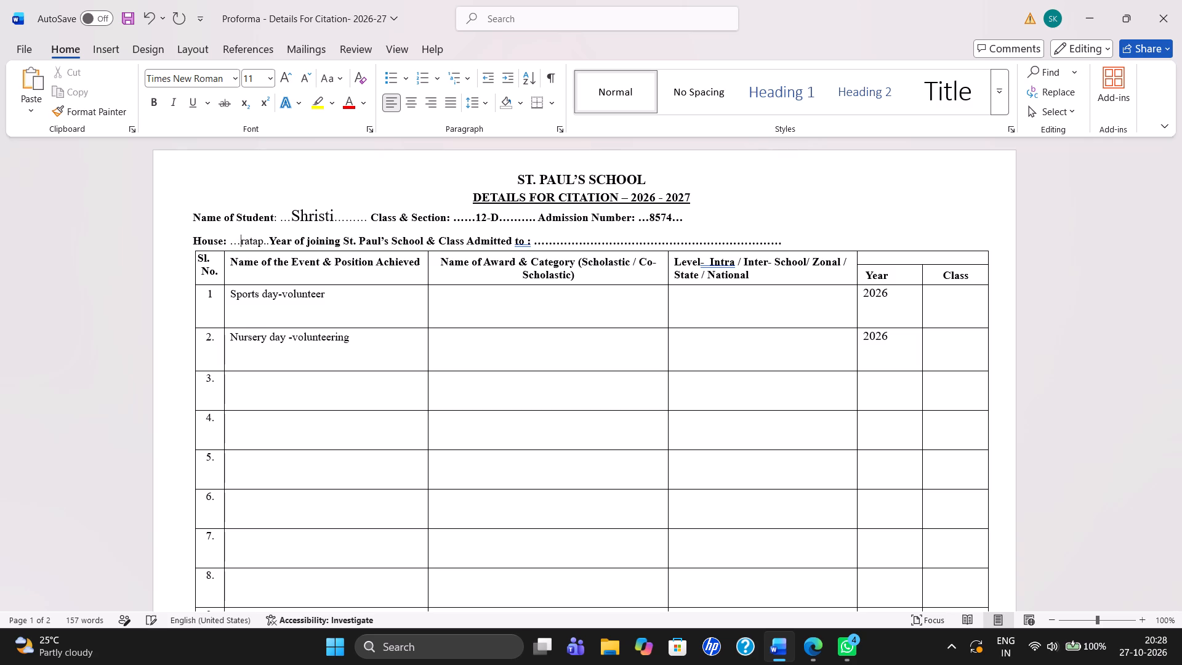
key(p)
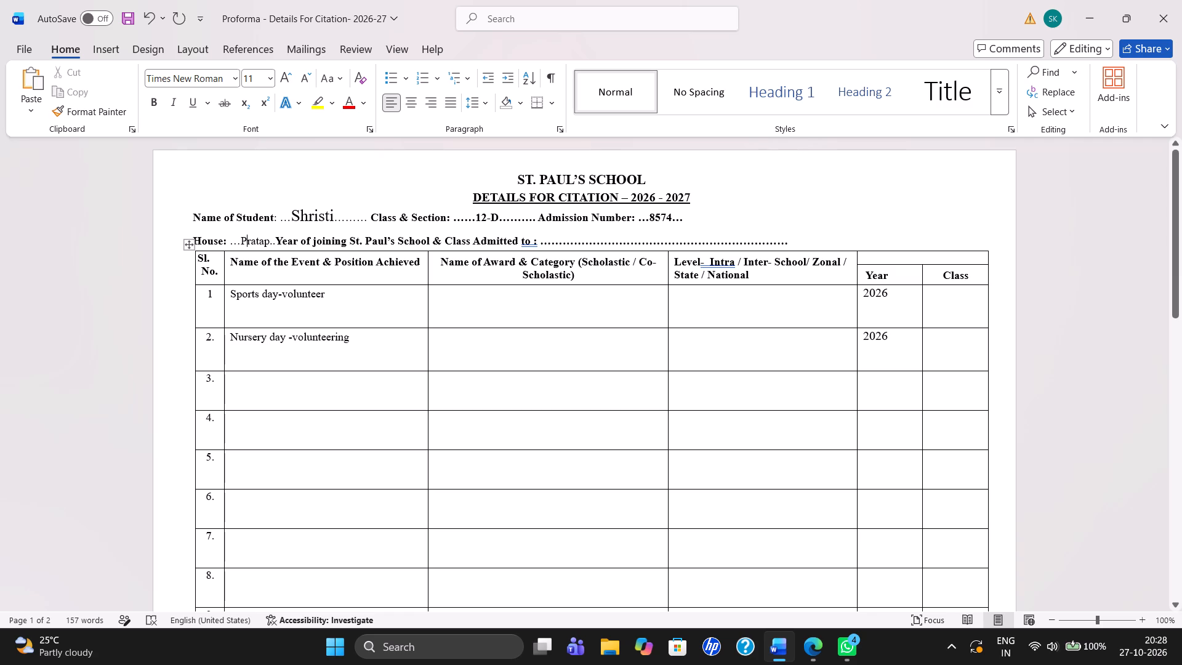
Enter NA on the first dotted line under Position held at St. Paul's in the School Student Council.
scroll(354, 321, down, 3)
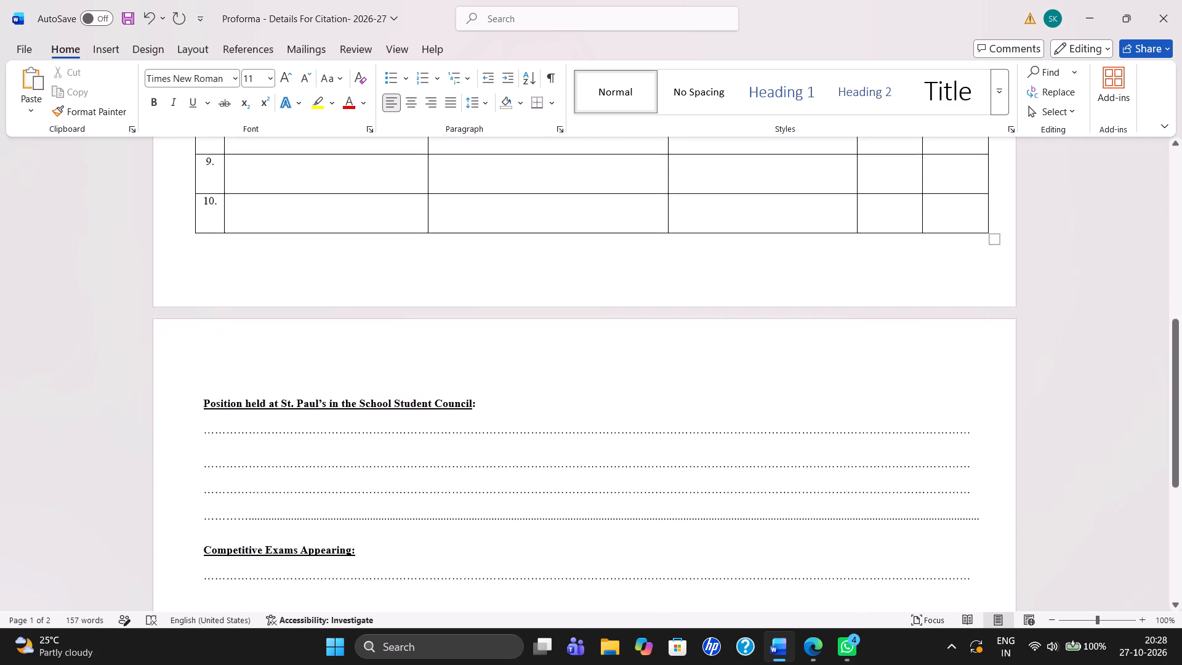
scroll(354, 321, down, 3)
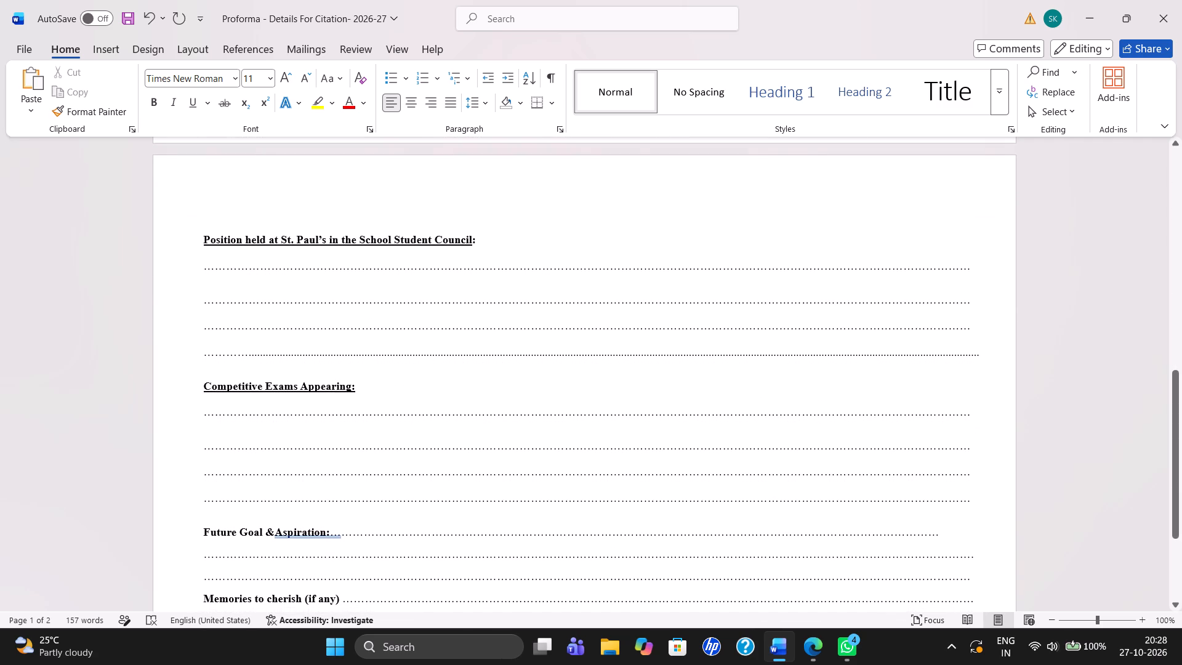
click(502, 260)
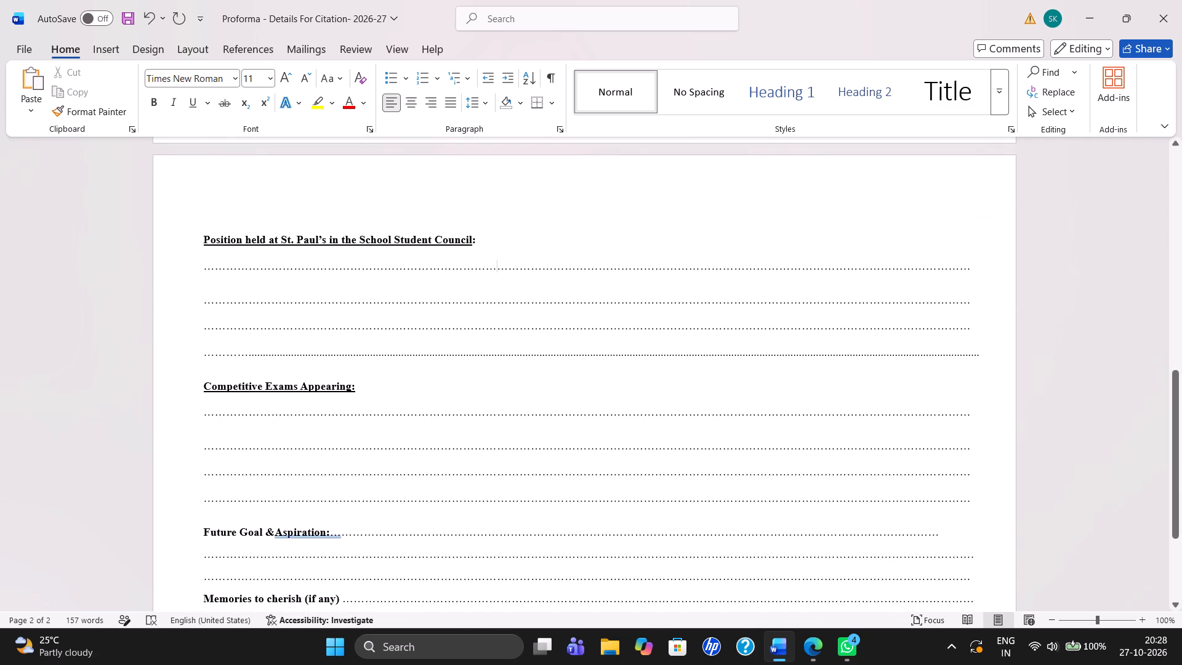
click(509, 264)
text(NA)
Enter the student's first name on the Signature of Student line below the declaration.
scroll(480, 411, down, 1)
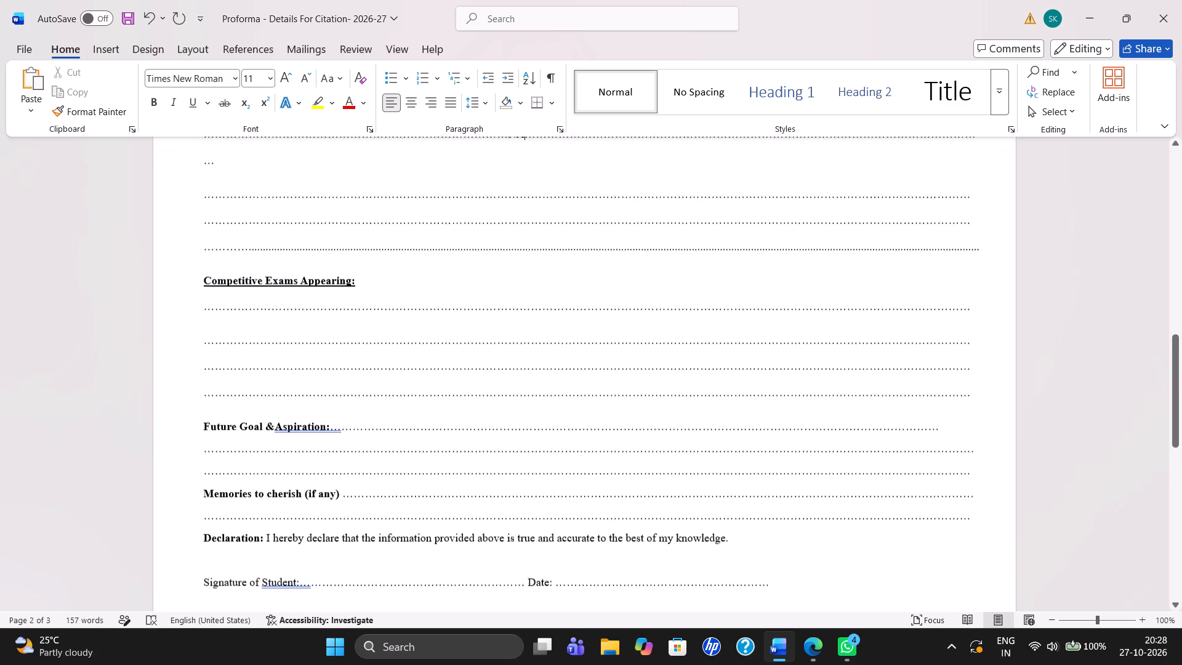
scroll(480, 411, down, 1)
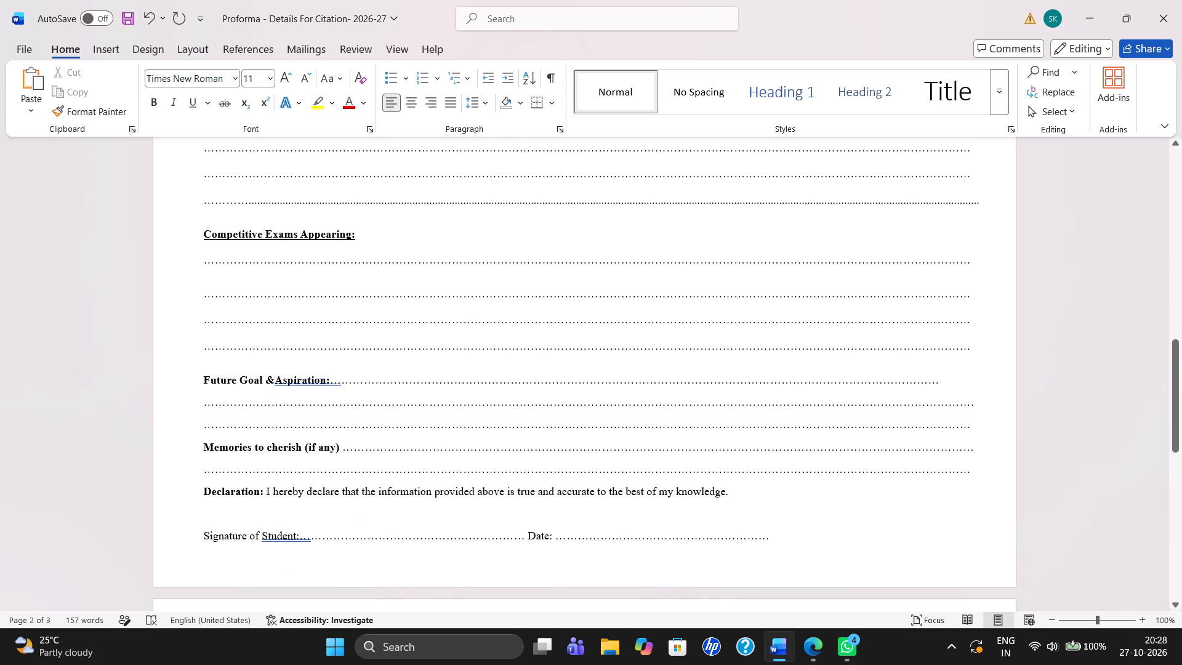
click(509, 290)
scroll(511, 365, down, 3)
scroll(511, 365, up, 1)
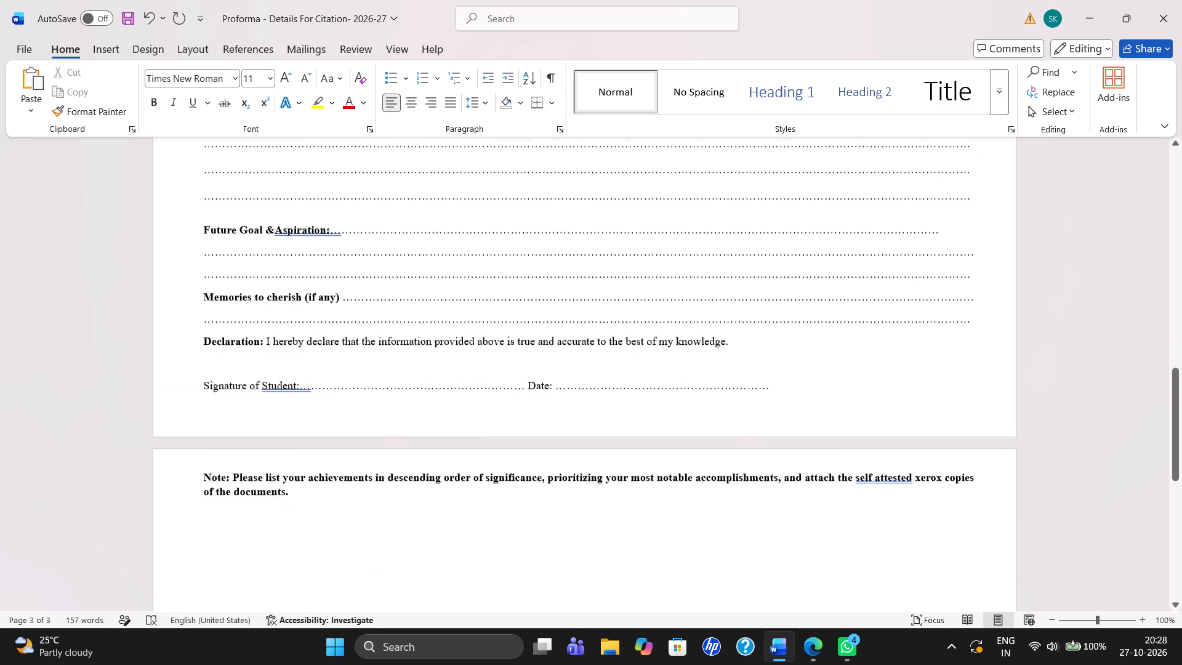
scroll(511, 365, up, 3)
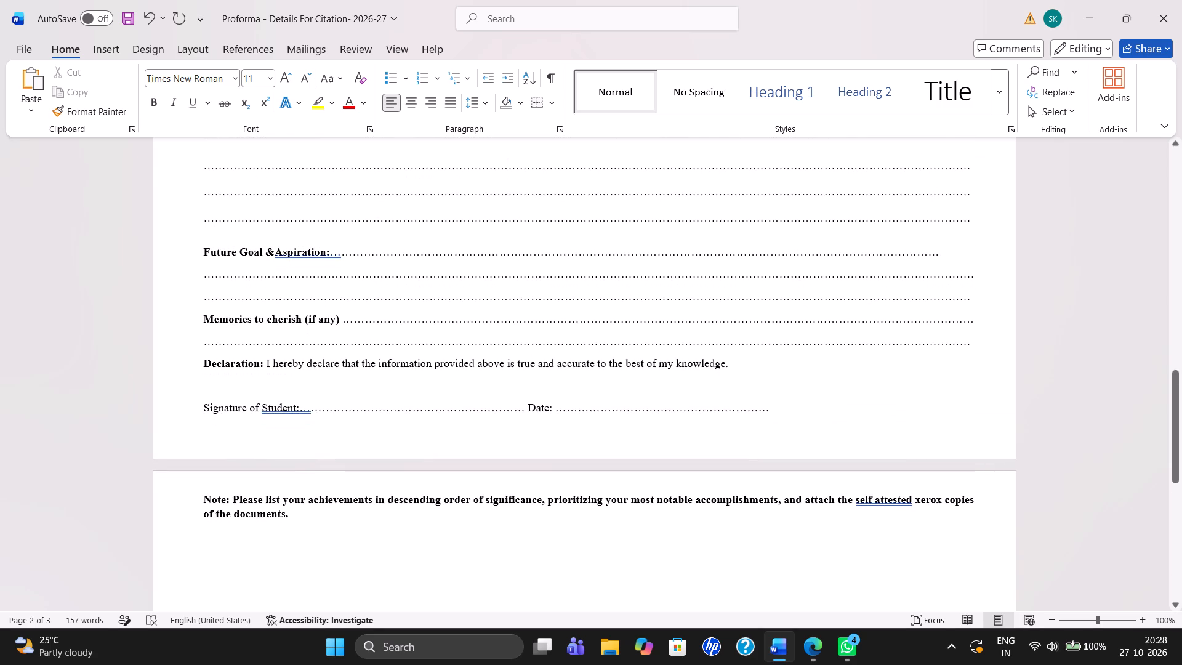
click(356, 404)
key(s)
text(hristi)
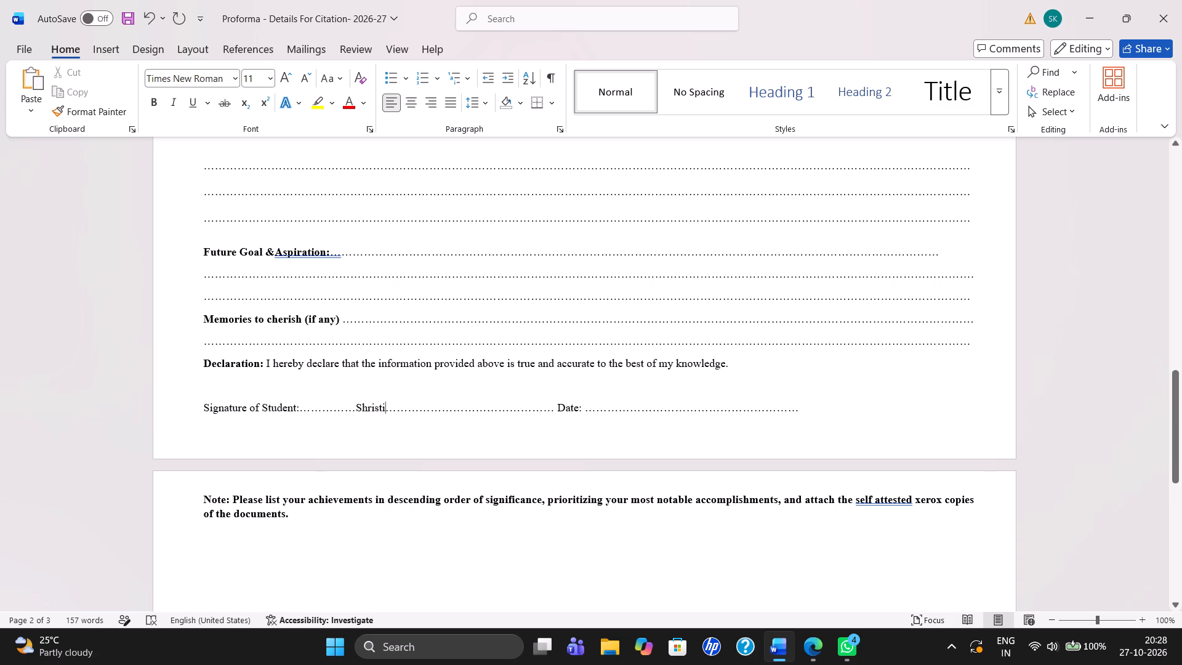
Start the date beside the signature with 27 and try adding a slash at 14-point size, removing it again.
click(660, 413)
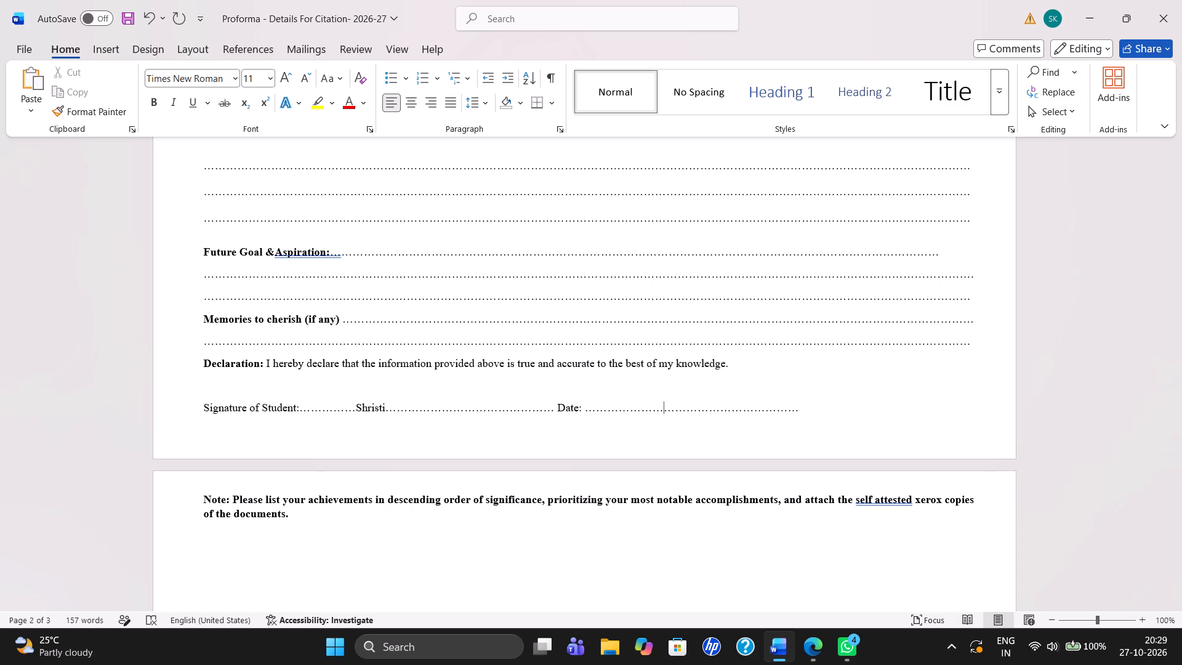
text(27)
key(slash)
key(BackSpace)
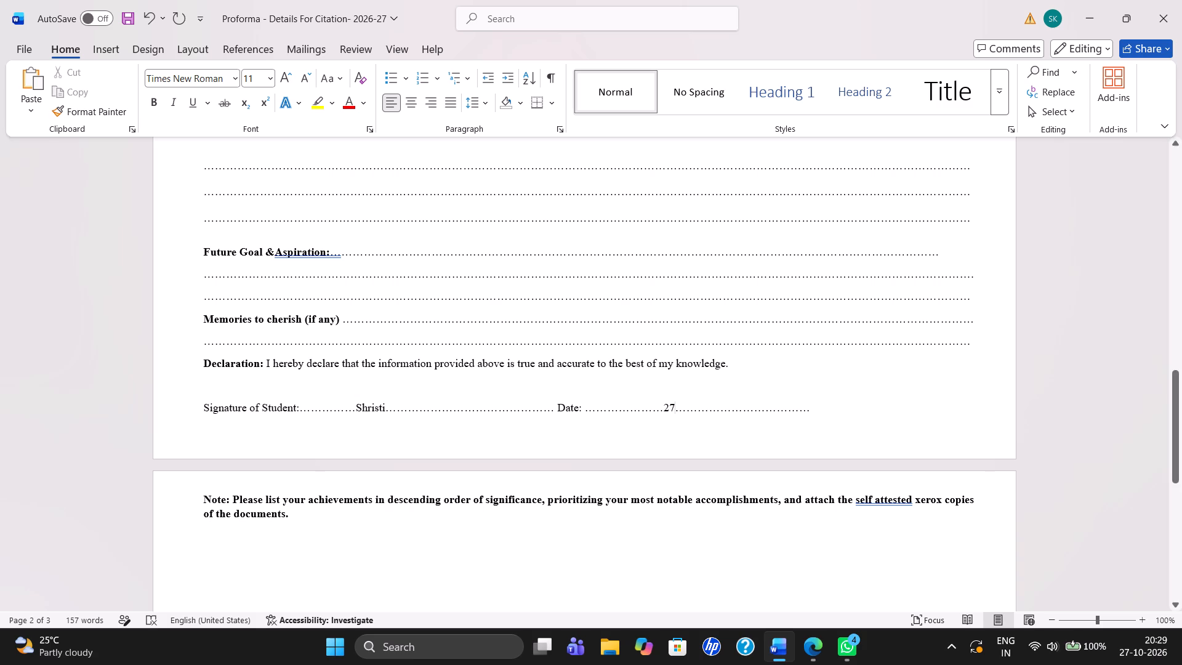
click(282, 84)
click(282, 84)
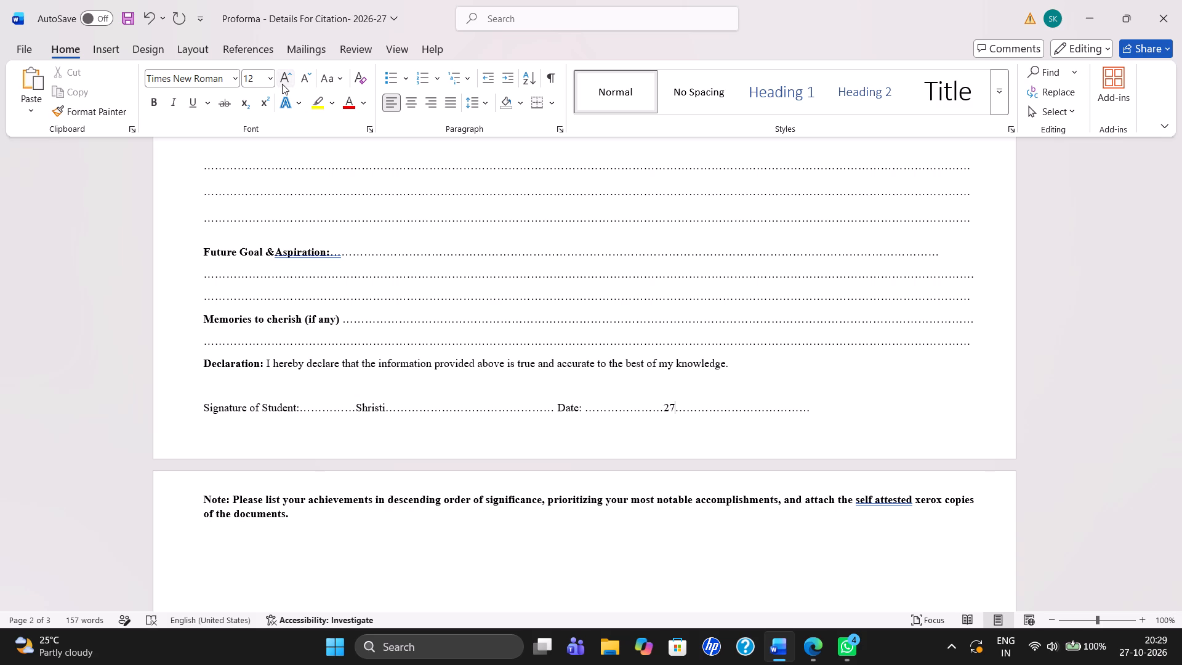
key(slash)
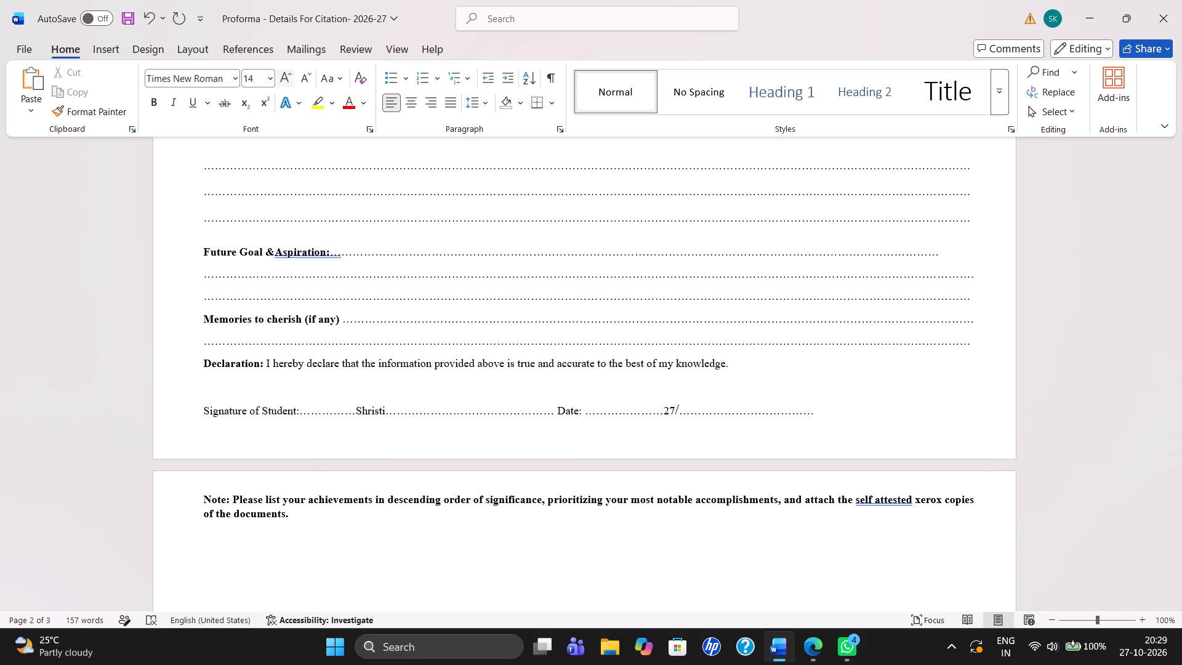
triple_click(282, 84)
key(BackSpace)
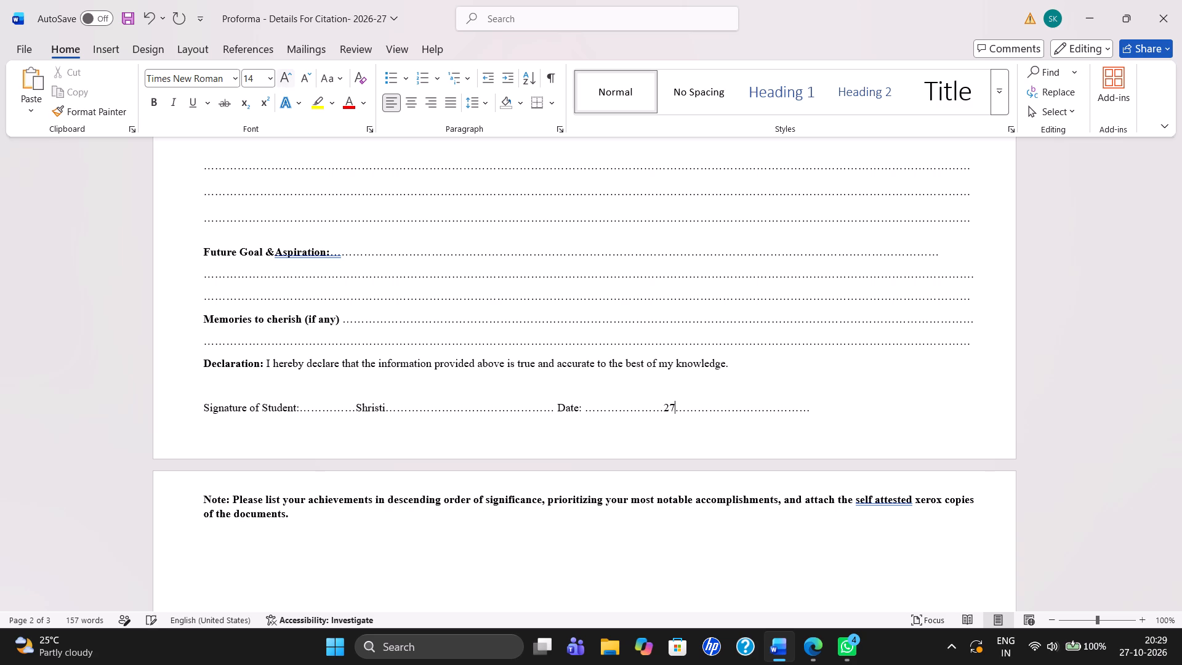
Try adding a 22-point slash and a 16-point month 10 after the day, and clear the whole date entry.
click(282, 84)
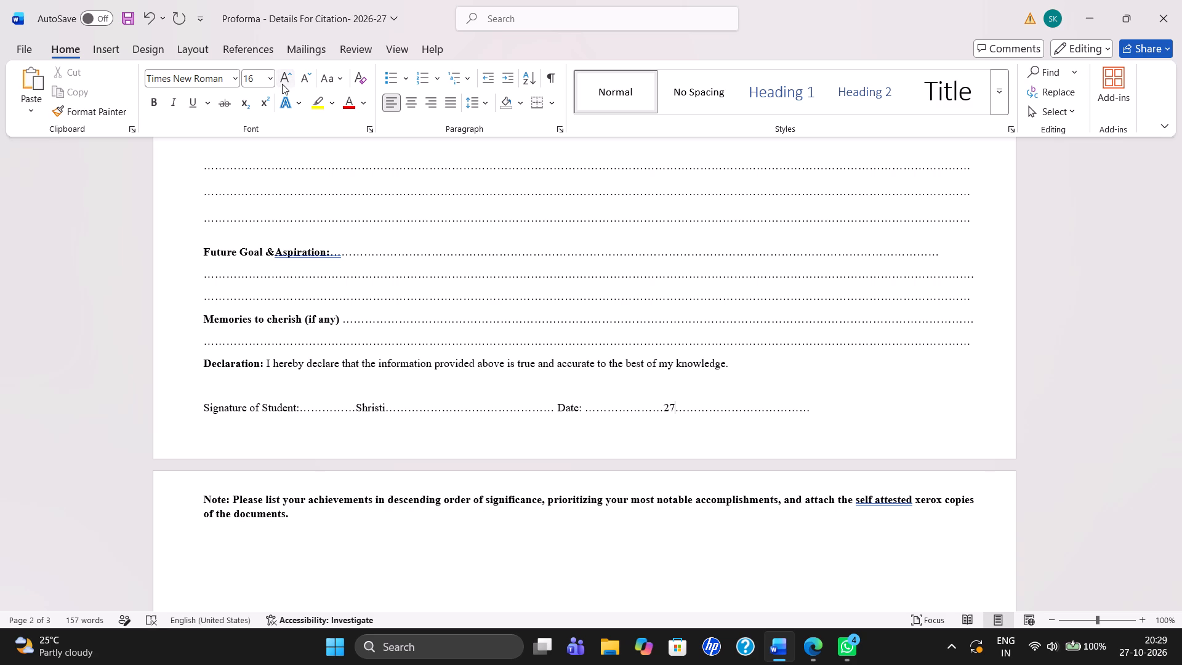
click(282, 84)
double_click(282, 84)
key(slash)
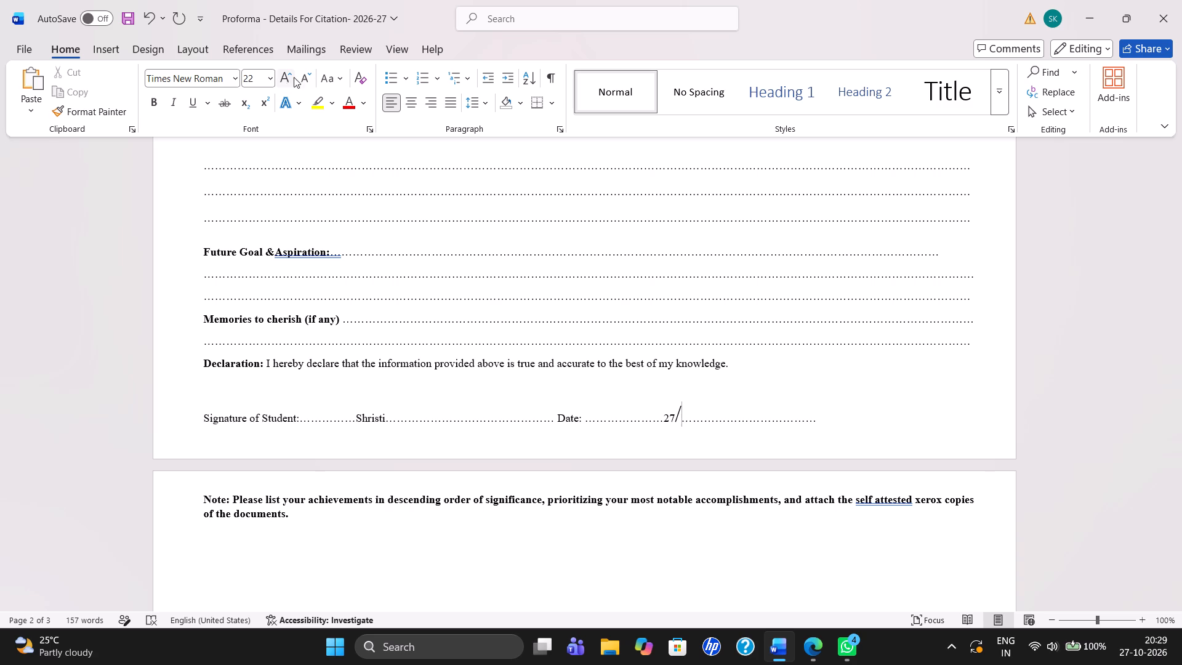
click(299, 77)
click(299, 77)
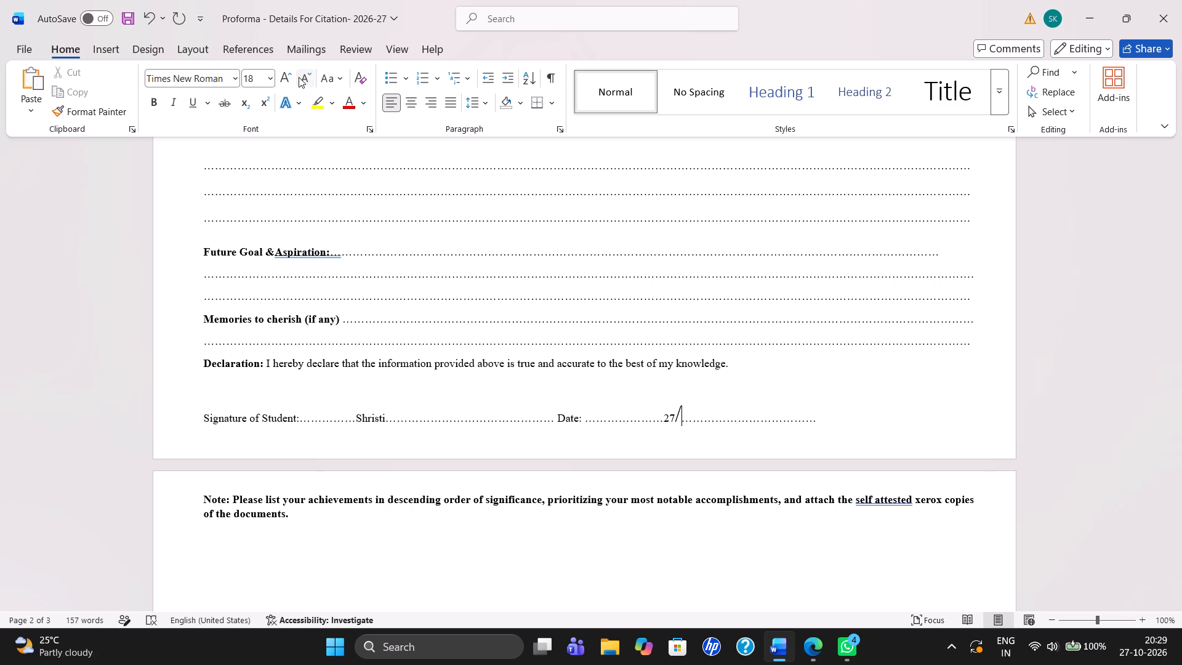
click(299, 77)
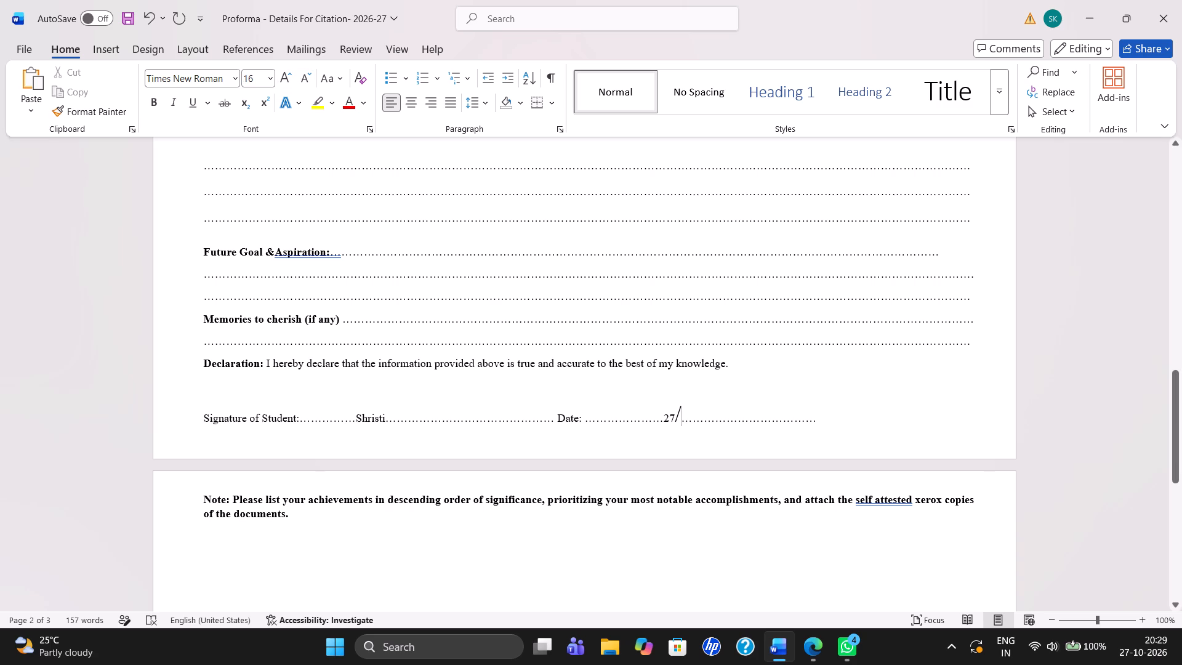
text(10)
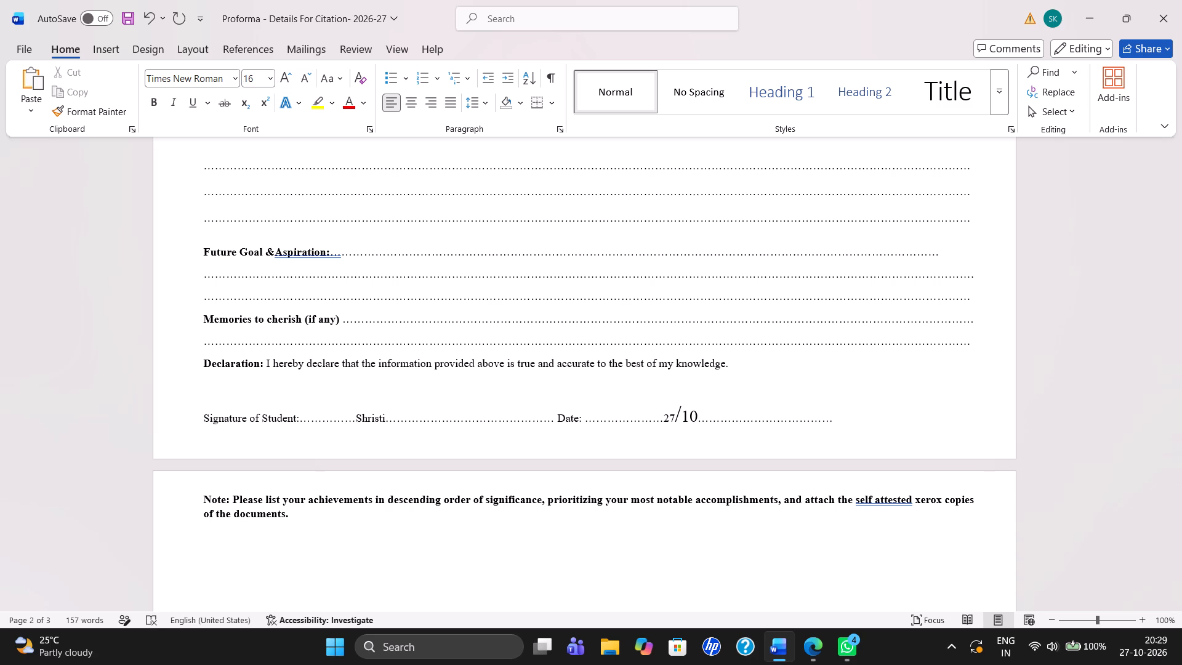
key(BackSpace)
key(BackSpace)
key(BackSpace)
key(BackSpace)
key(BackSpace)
Enter 27/10/26 on the Date line in the form's regular 11-point size.
text(27)
key(slash)
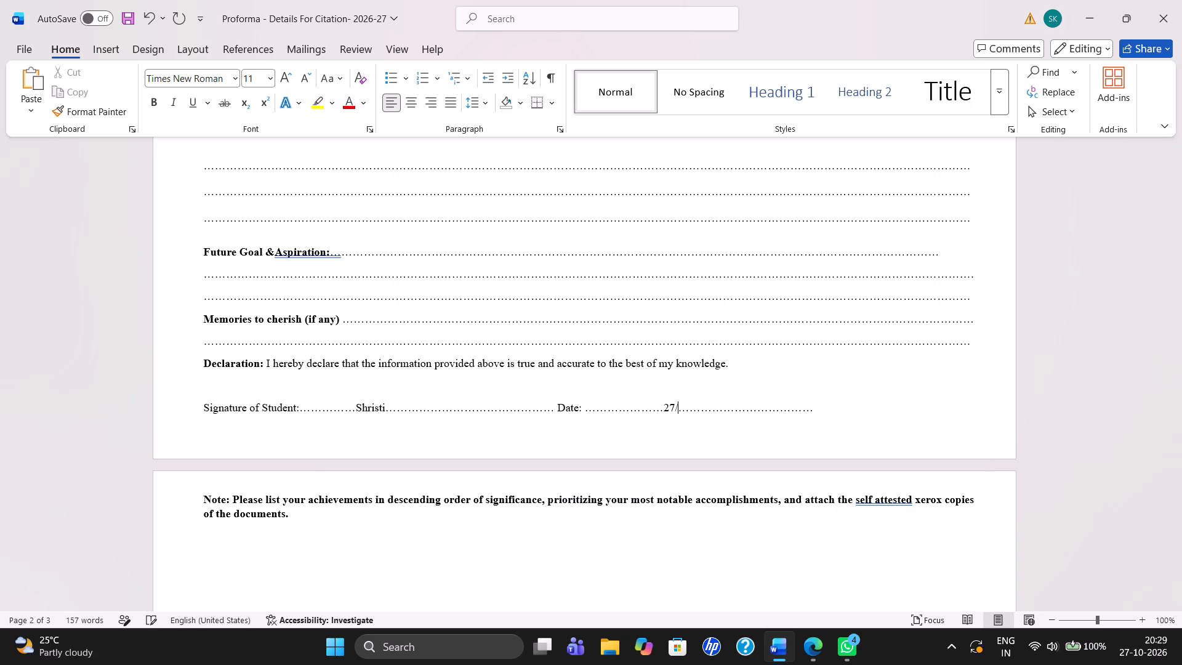
text(10)
key(slash)
key(2)
key(6)
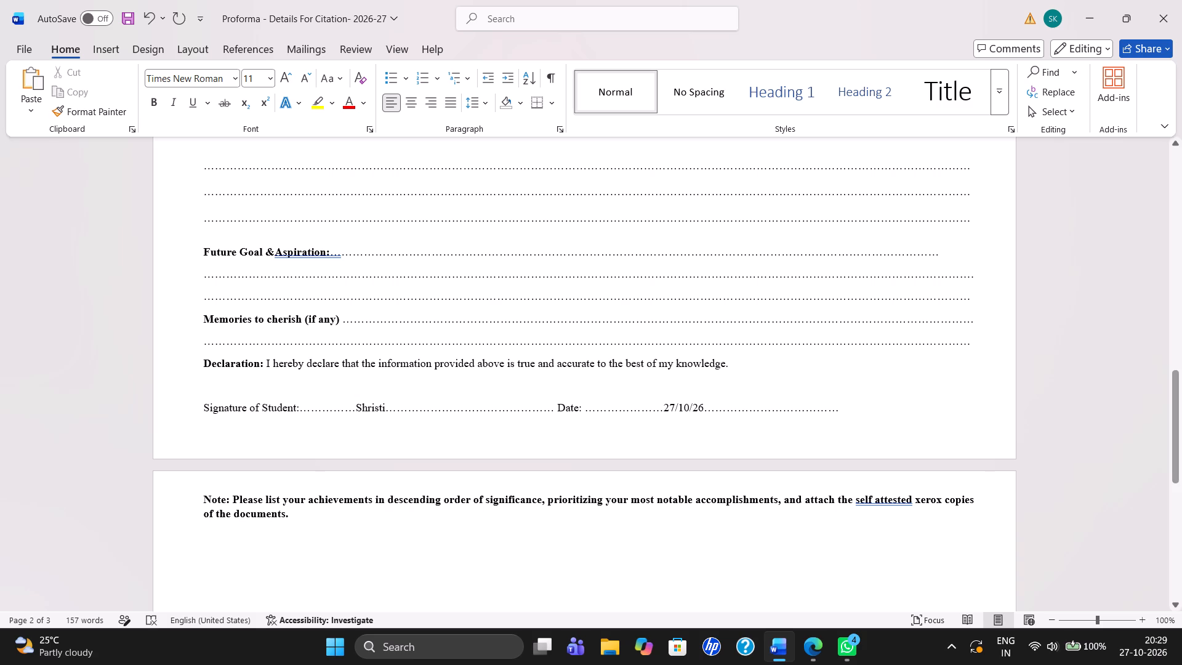
Enlarge the month and year 10/26 on the Date line to 14 points and re-enter the slash between them at that size.
click(690, 403)
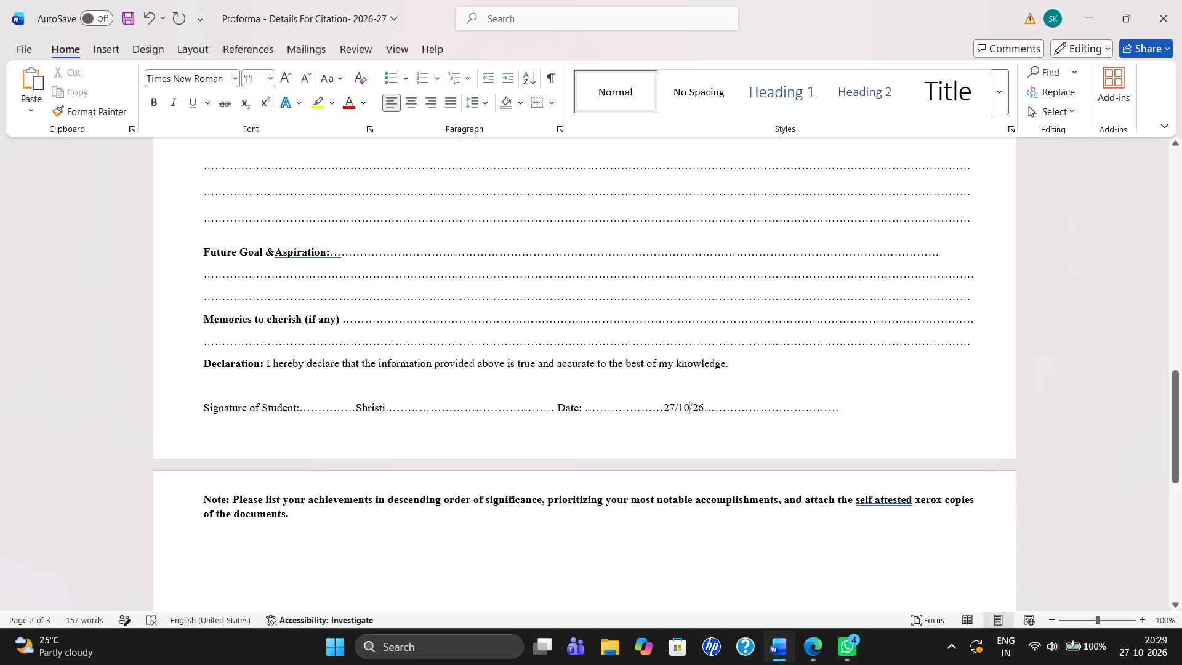
click(696, 407)
click(694, 407)
key(BackSpace)
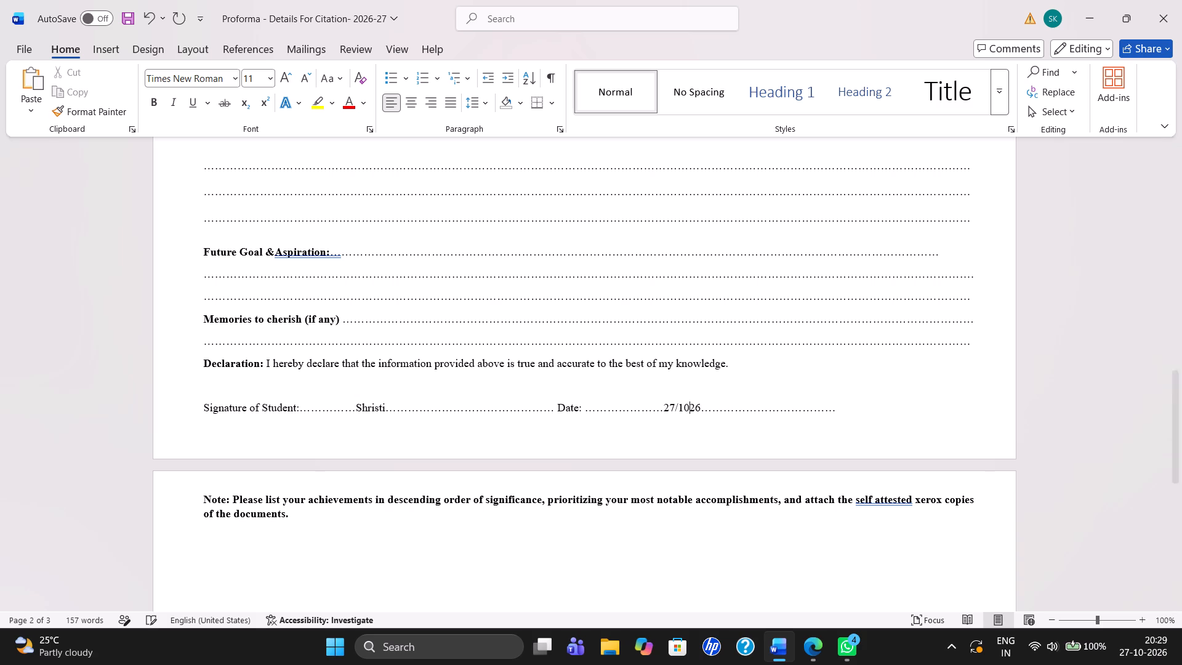
click(304, 72)
click(304, 72)
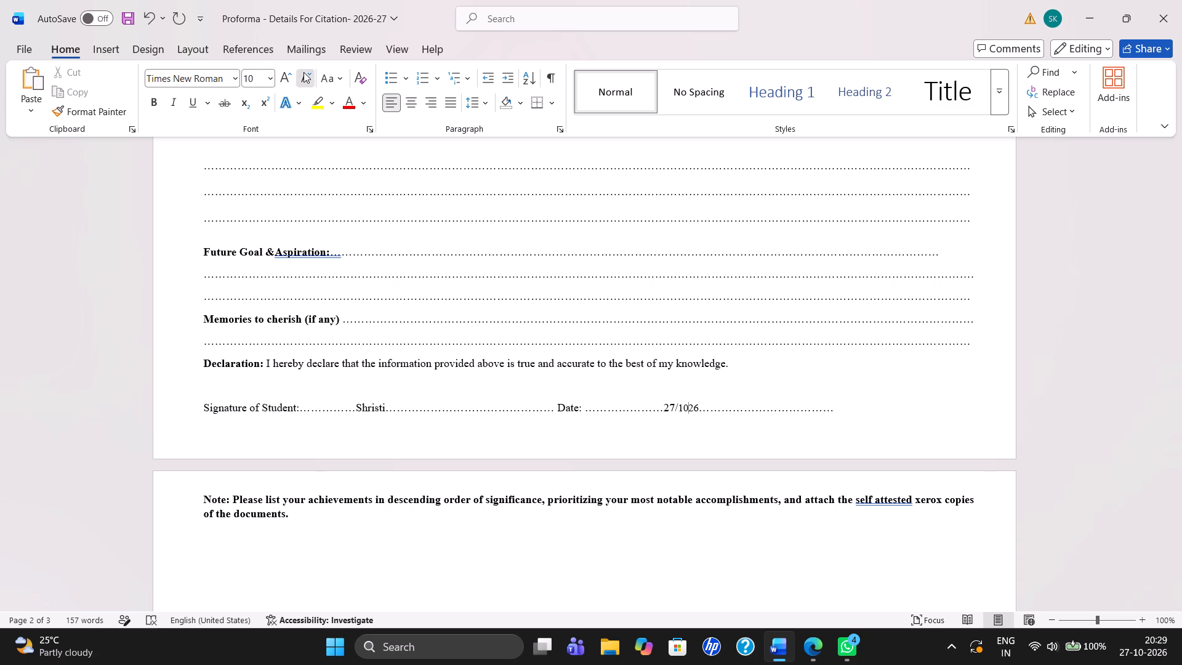
click(291, 72)
click(291, 72)
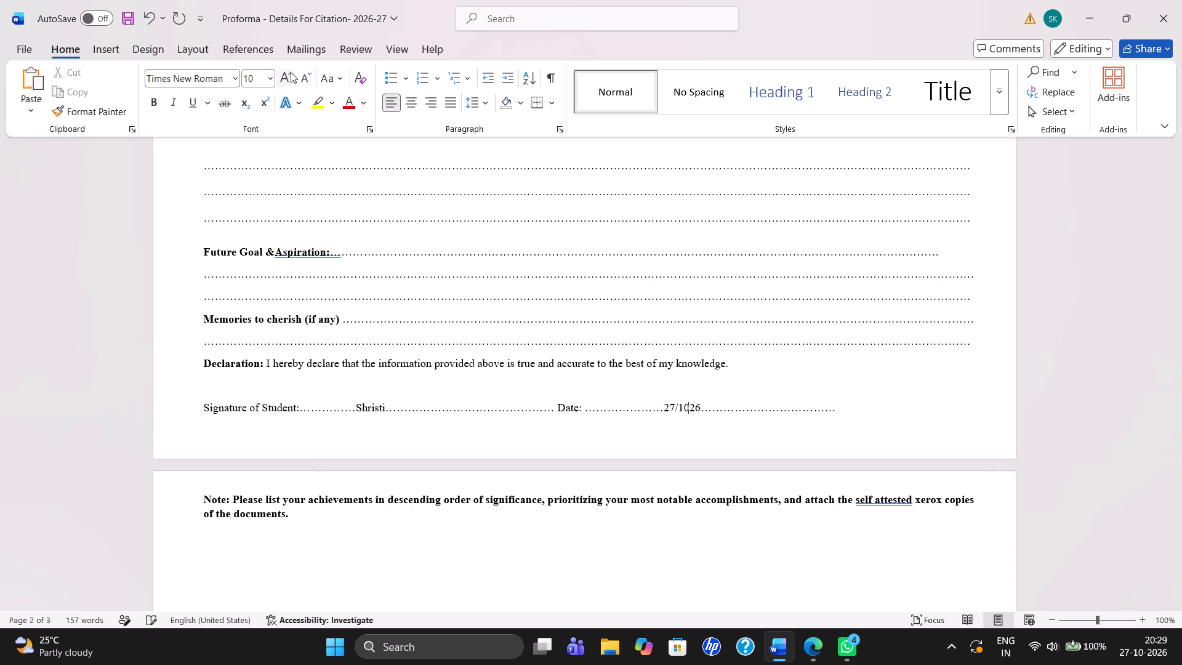
click(291, 72)
click(291, 72)
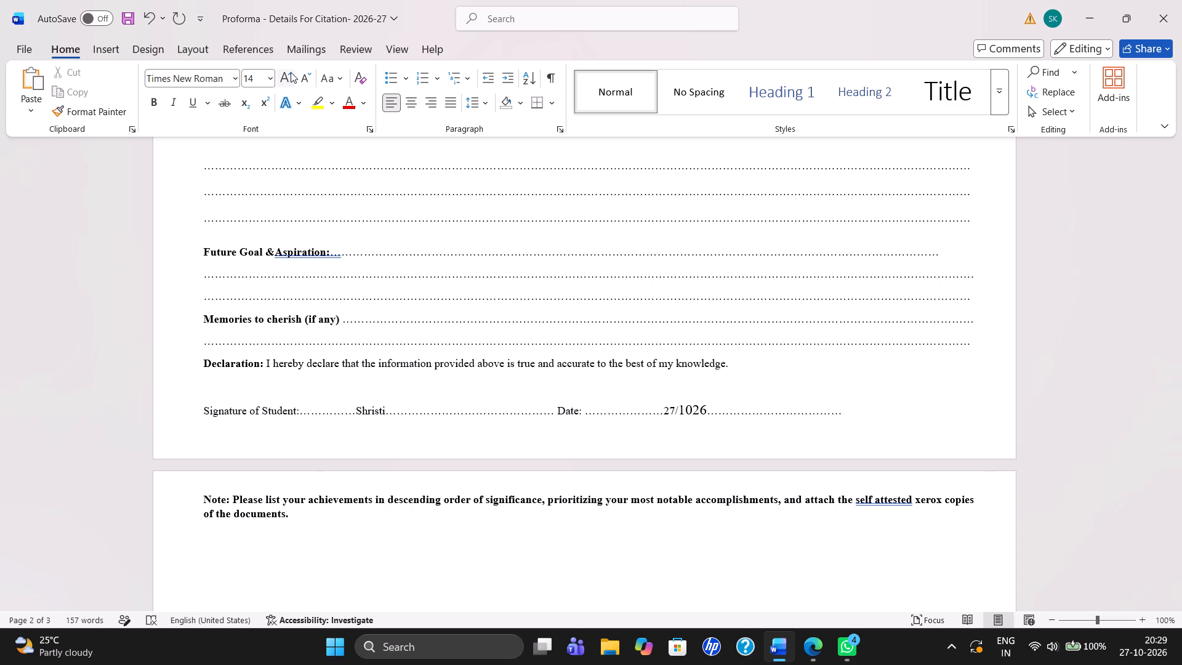
key(slash)
Replace the day and first slash on the Date line with 27/ at 14 points, matching the month and year.
click(678, 411)
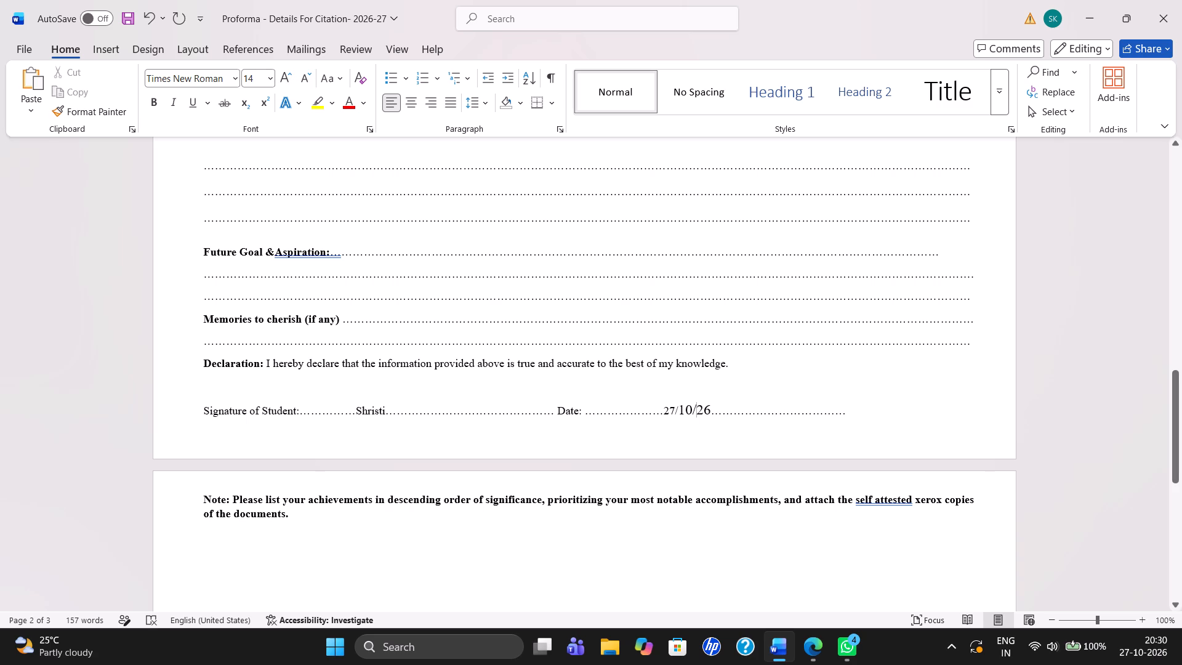
key(BackSpace)
key(BackSpace)
key(BackSpace)
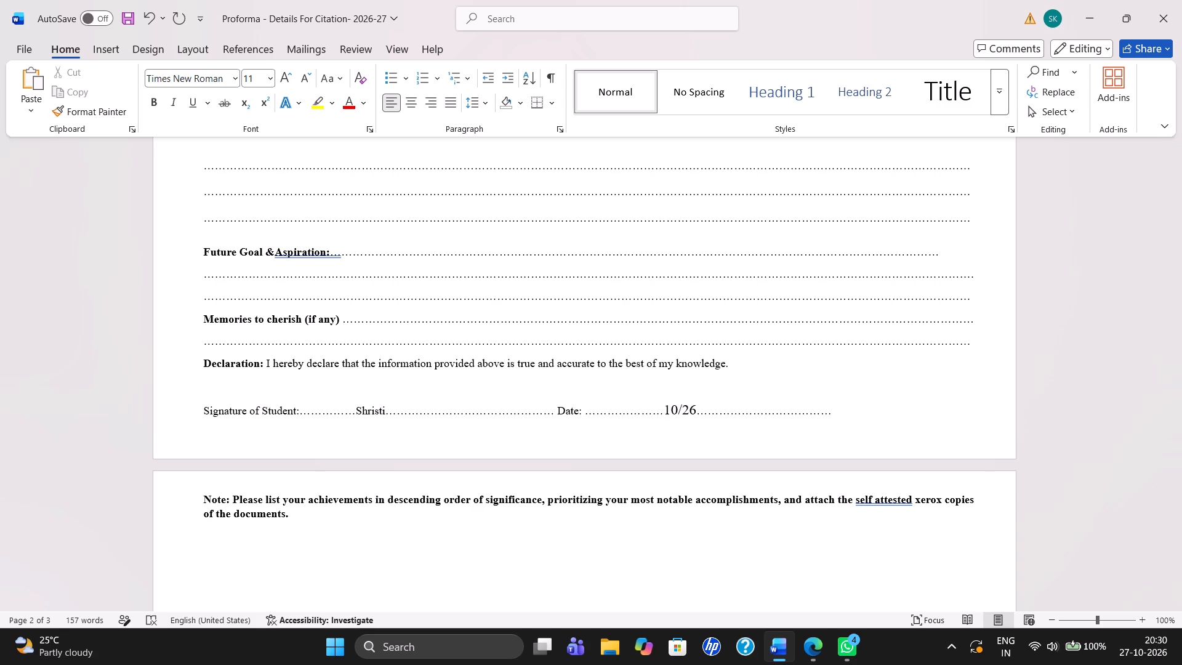
text(27)
key(BackSpace)
key(BackSpace)
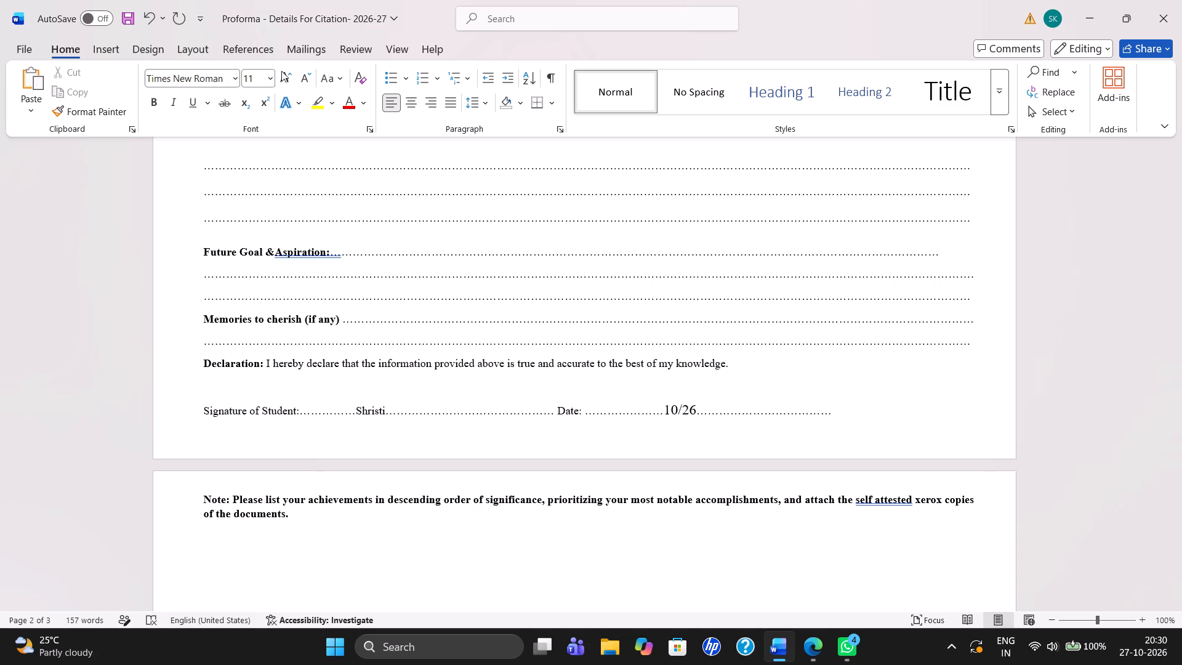
click(292, 76)
click(292, 76)
text(27)
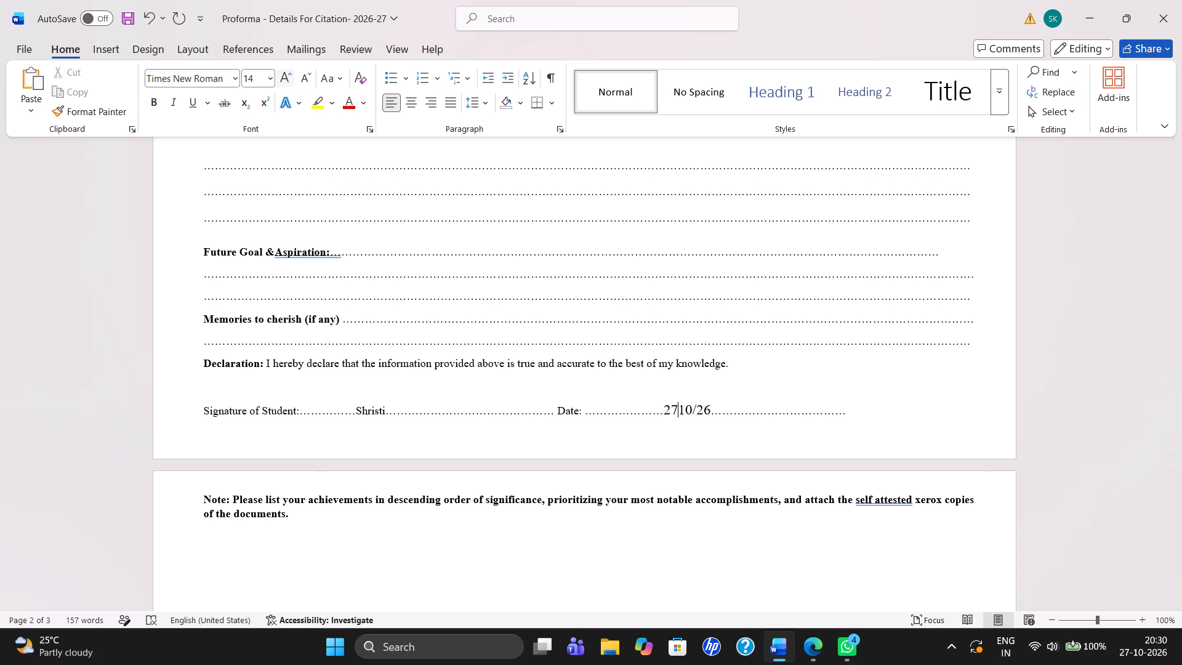
key(slash)
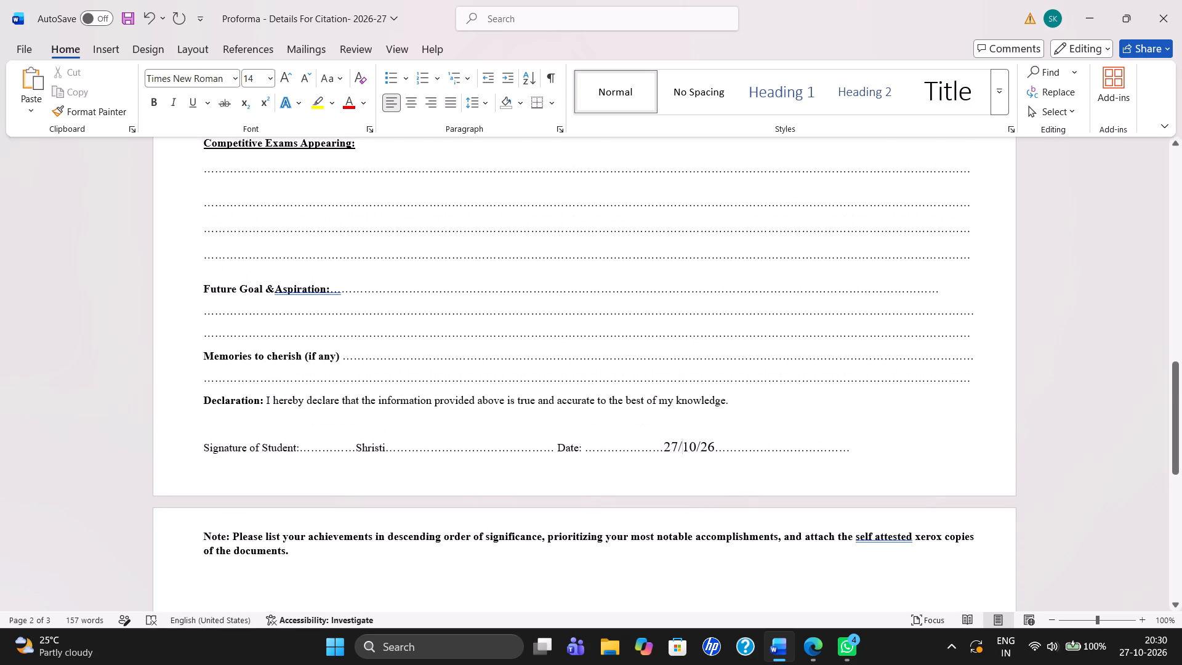
Look over the form from the council position and competitive exams sections to the declaration, signature and date line.
scroll(509, 368, up, 1)
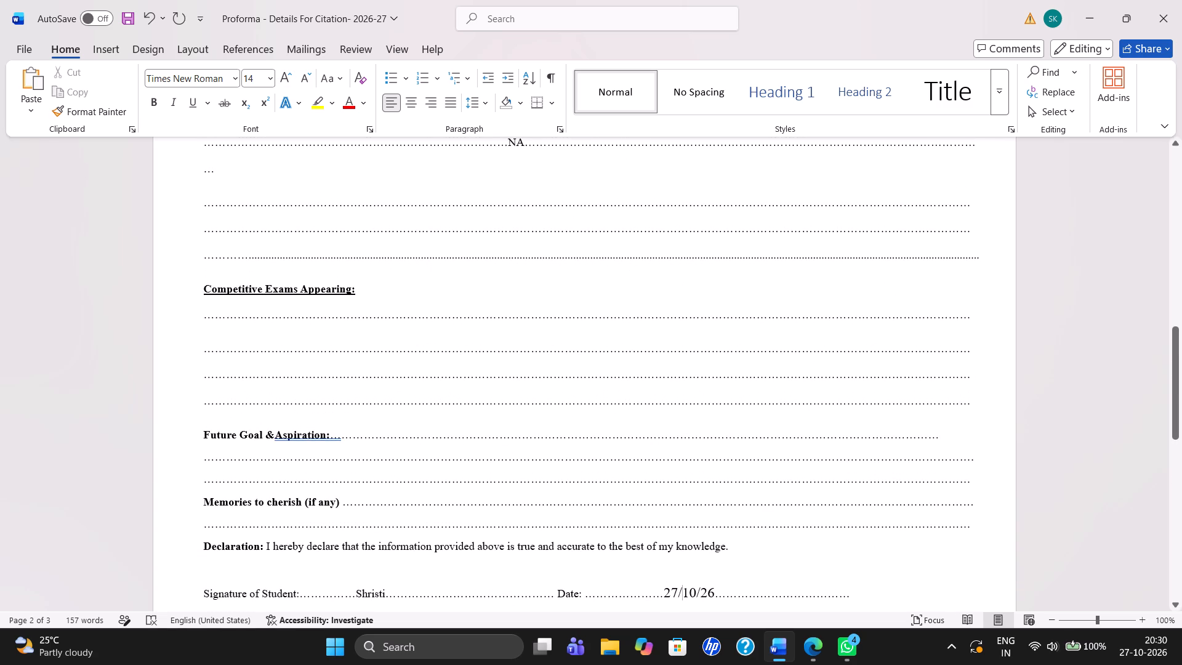
scroll(600, 401, down, 1)
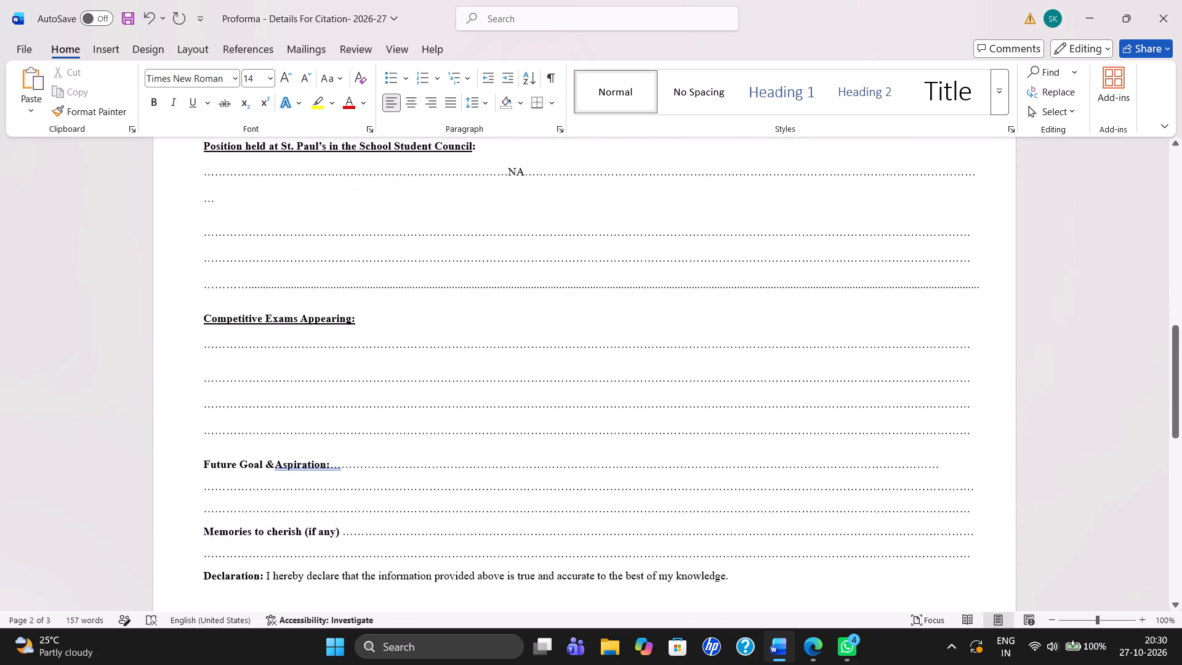
scroll(600, 401, down, 2)
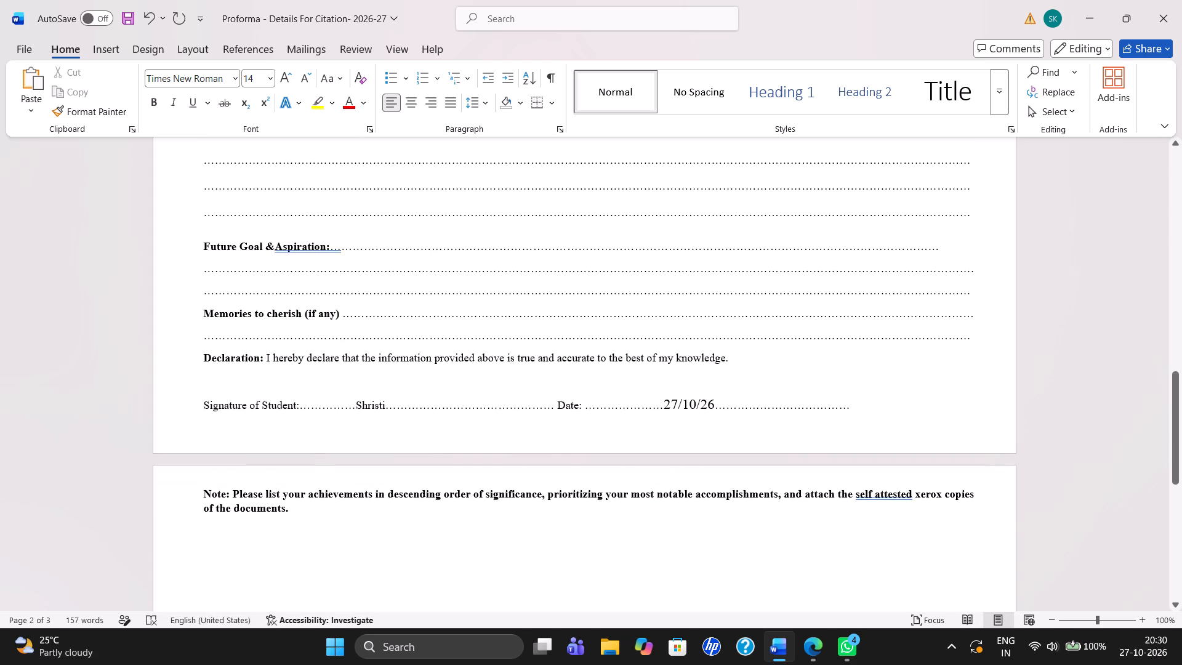
click(531, 267)
scroll(531, 267, down, 2)
scroll(531, 267, up, 5)
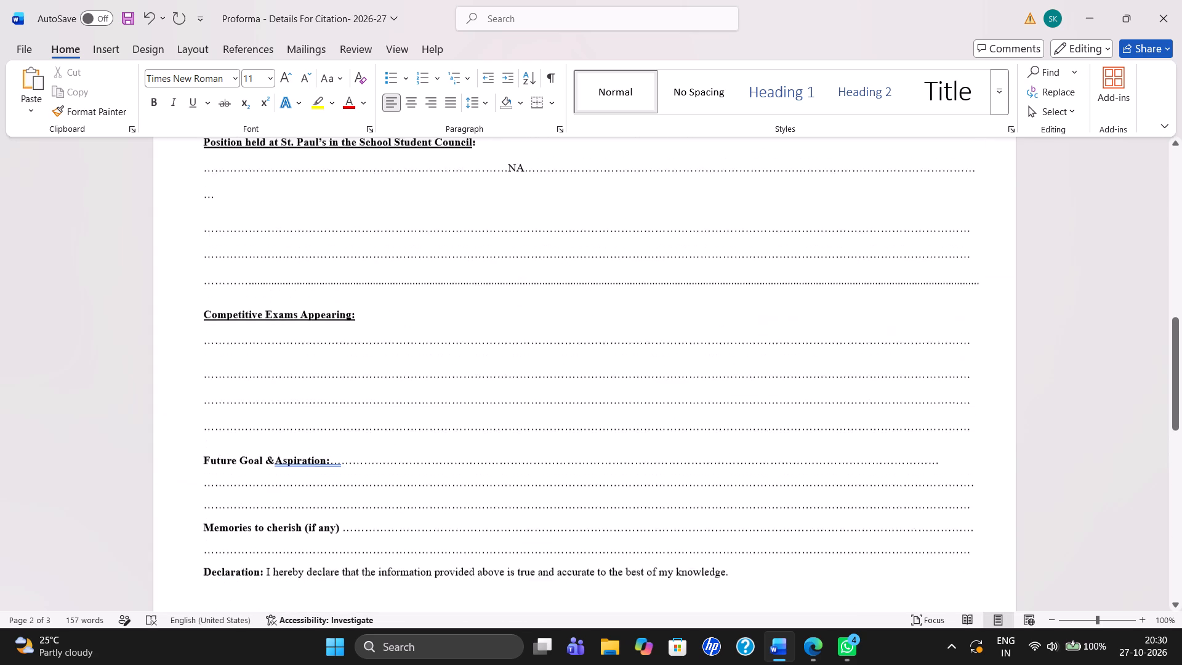
scroll(531, 267, up, 9)
scroll(531, 267, down, 4)
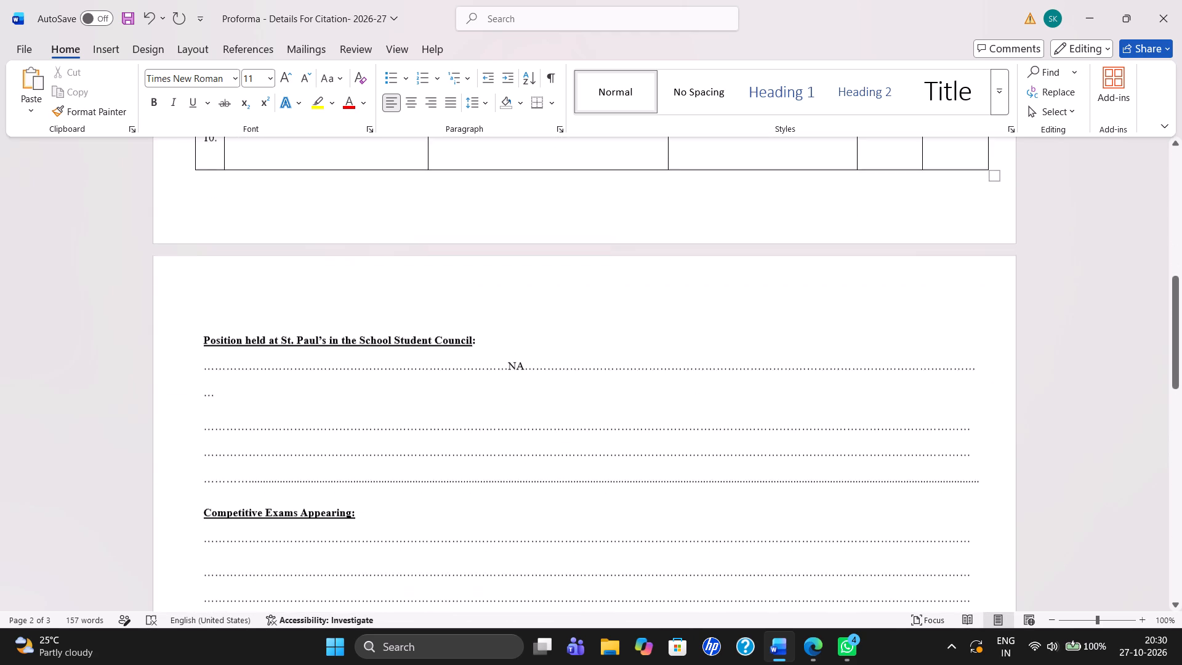
scroll(531, 267, down, 3)
scroll(531, 267, up, 3)
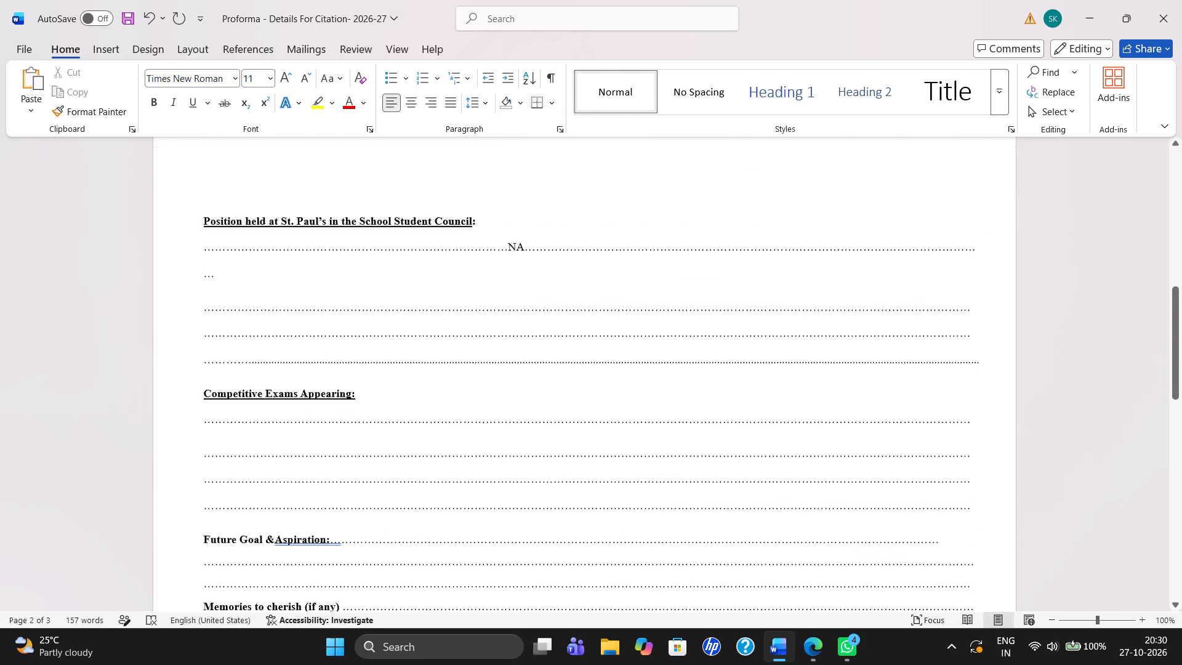
scroll(541, 300, up, 1)
click(1055, 243)
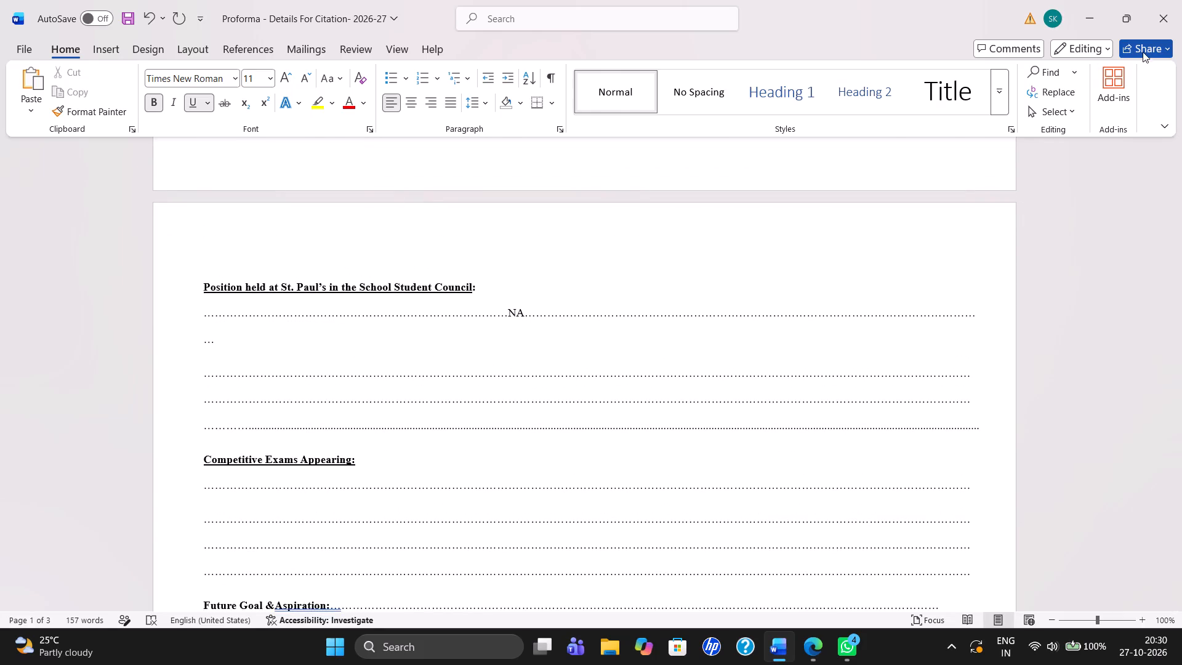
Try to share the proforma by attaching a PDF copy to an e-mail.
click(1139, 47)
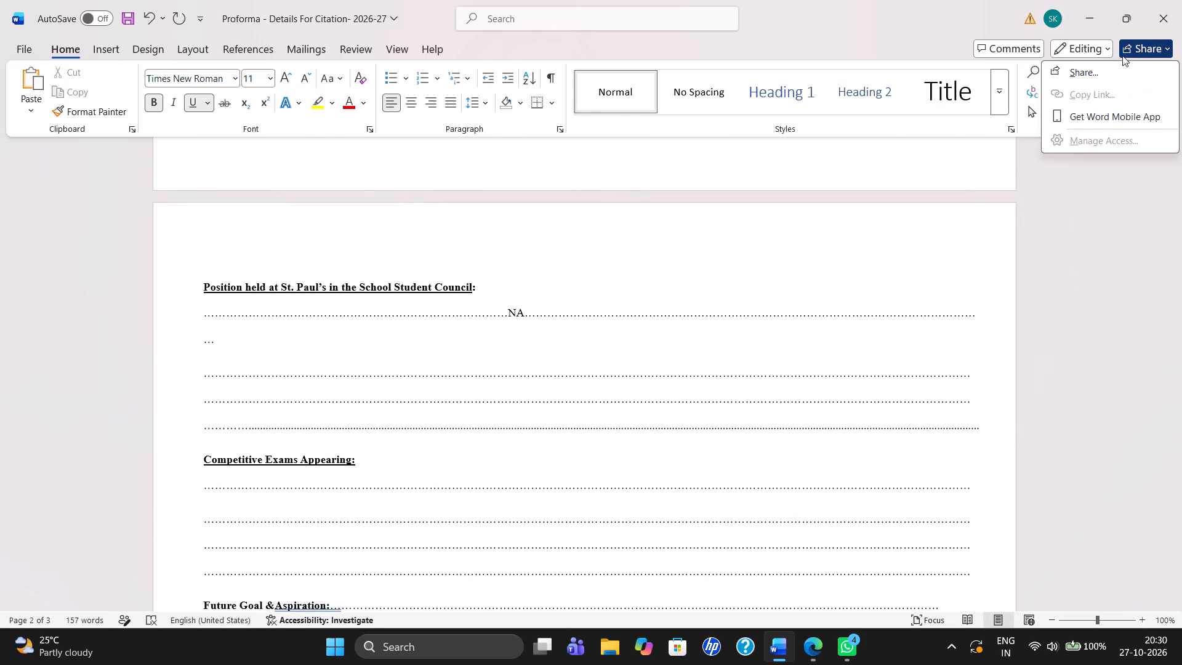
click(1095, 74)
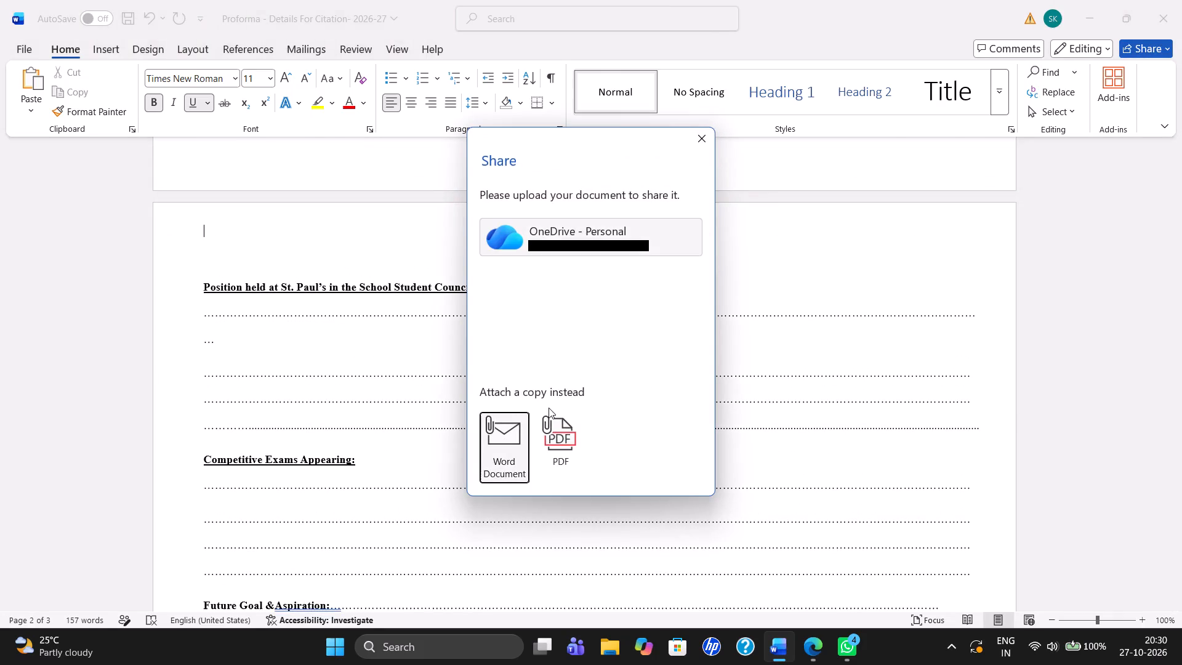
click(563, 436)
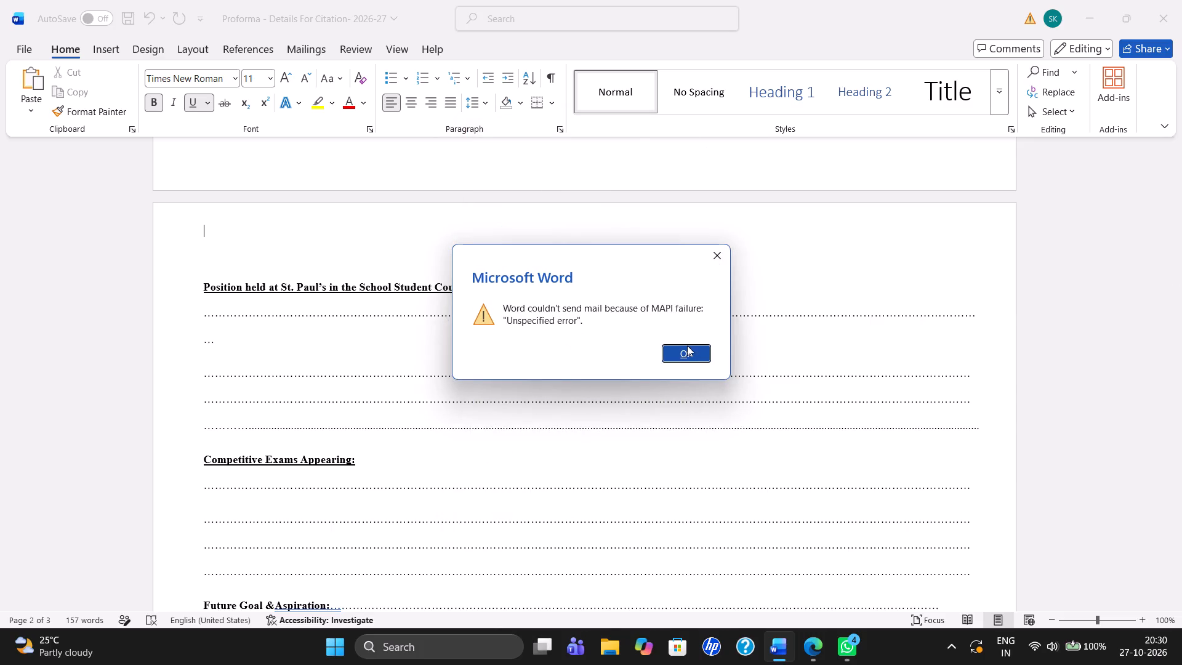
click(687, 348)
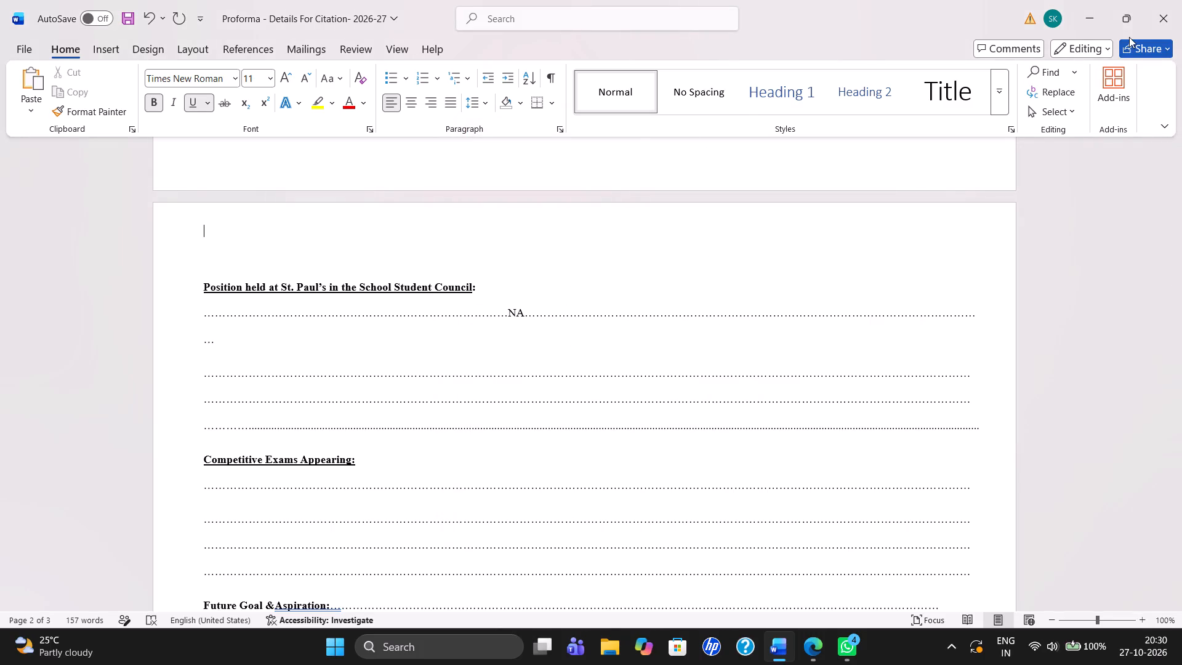
Start turning on AutoSave for the proforma.
click(1132, 44)
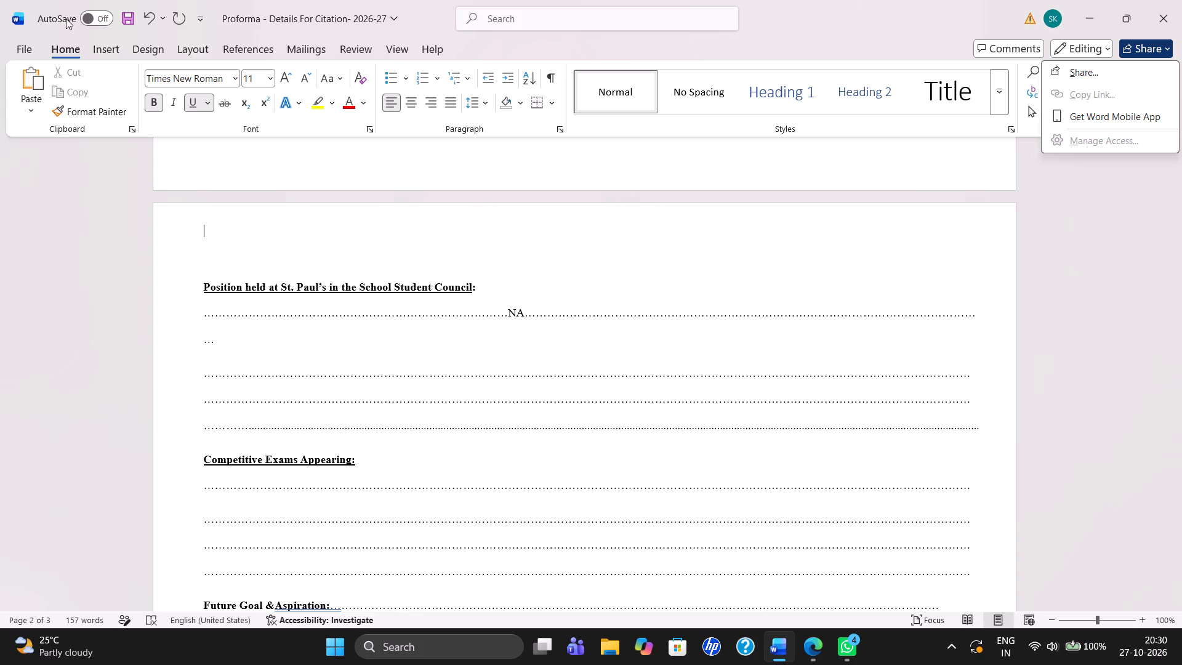
click(94, 17)
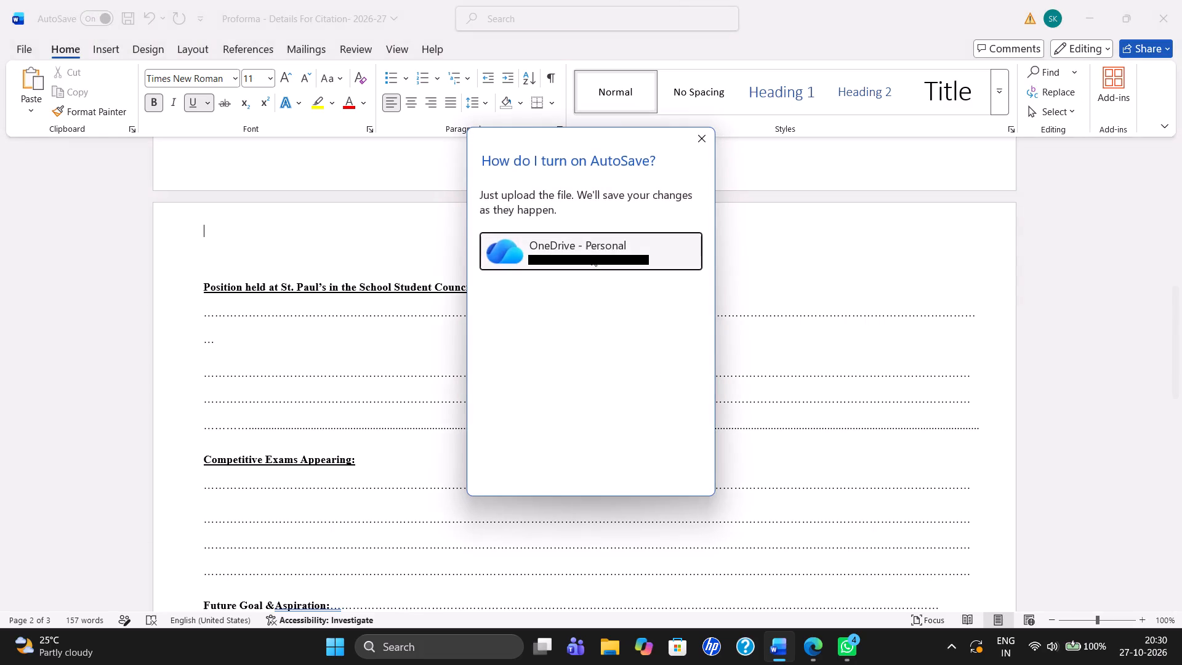
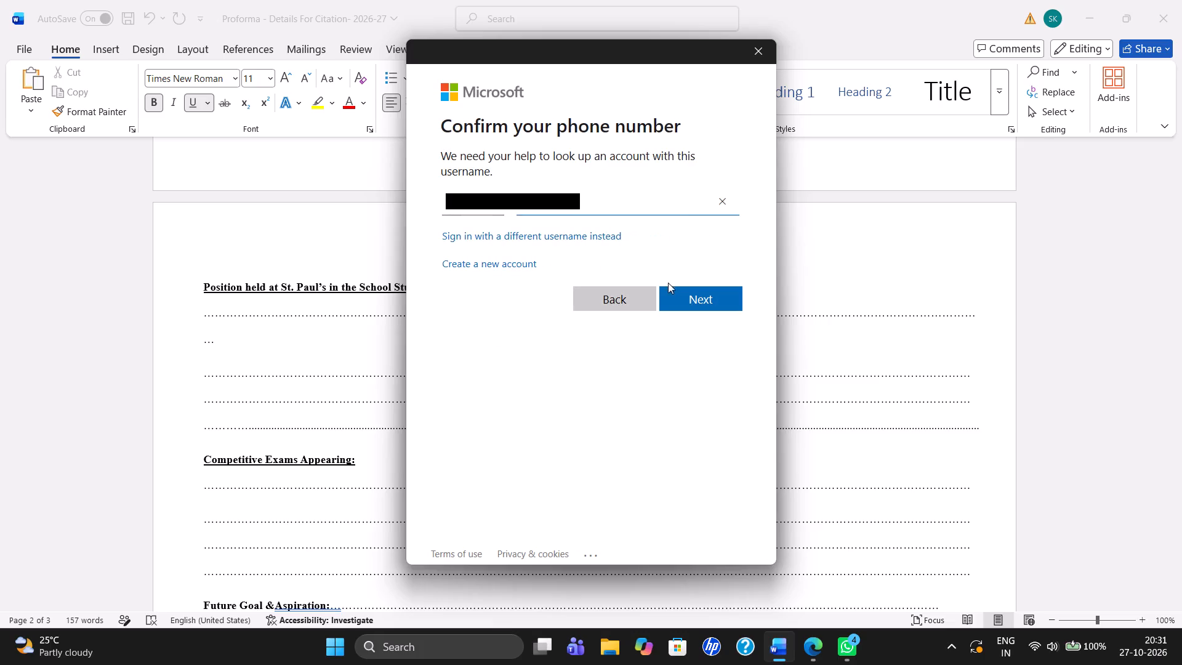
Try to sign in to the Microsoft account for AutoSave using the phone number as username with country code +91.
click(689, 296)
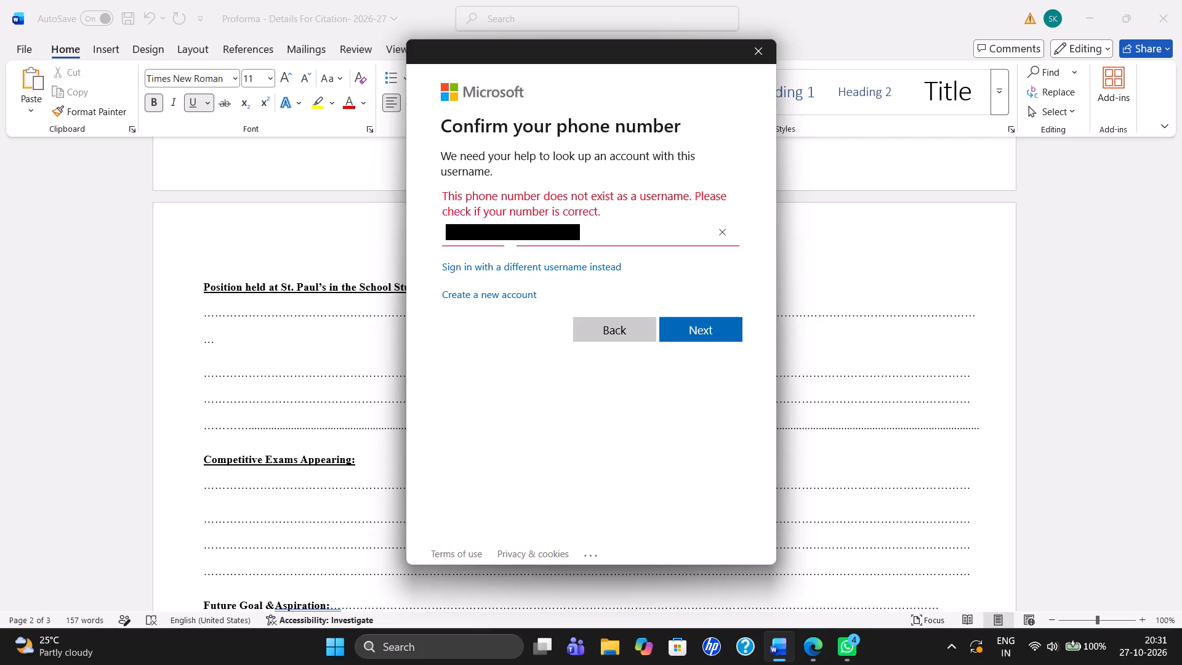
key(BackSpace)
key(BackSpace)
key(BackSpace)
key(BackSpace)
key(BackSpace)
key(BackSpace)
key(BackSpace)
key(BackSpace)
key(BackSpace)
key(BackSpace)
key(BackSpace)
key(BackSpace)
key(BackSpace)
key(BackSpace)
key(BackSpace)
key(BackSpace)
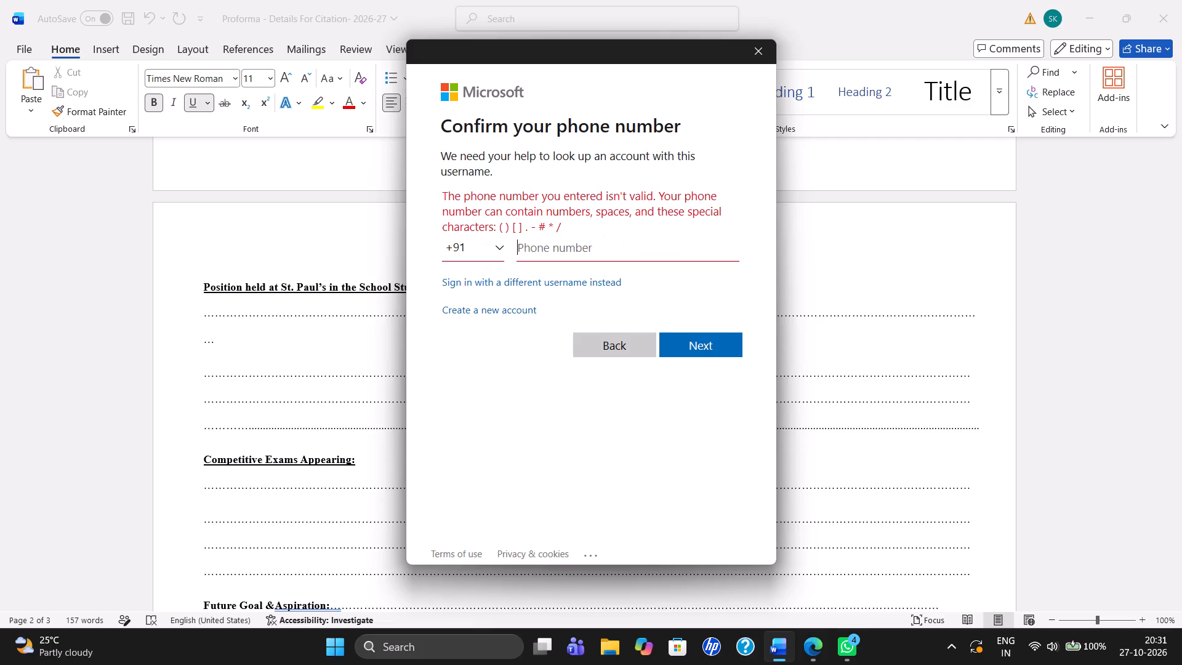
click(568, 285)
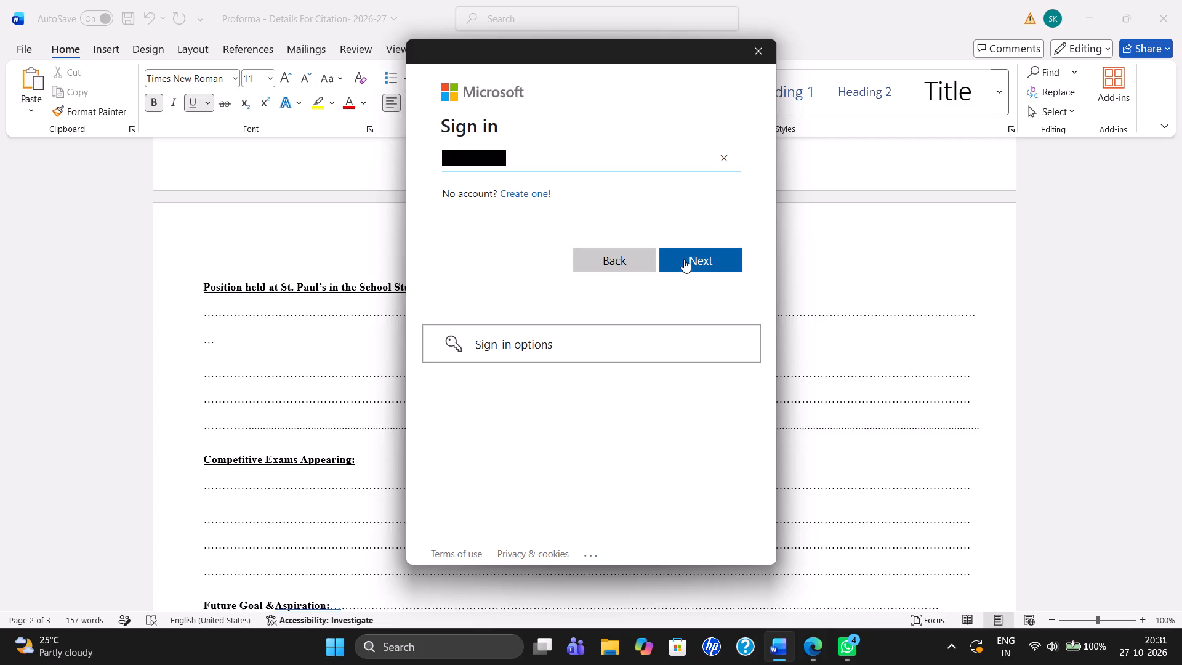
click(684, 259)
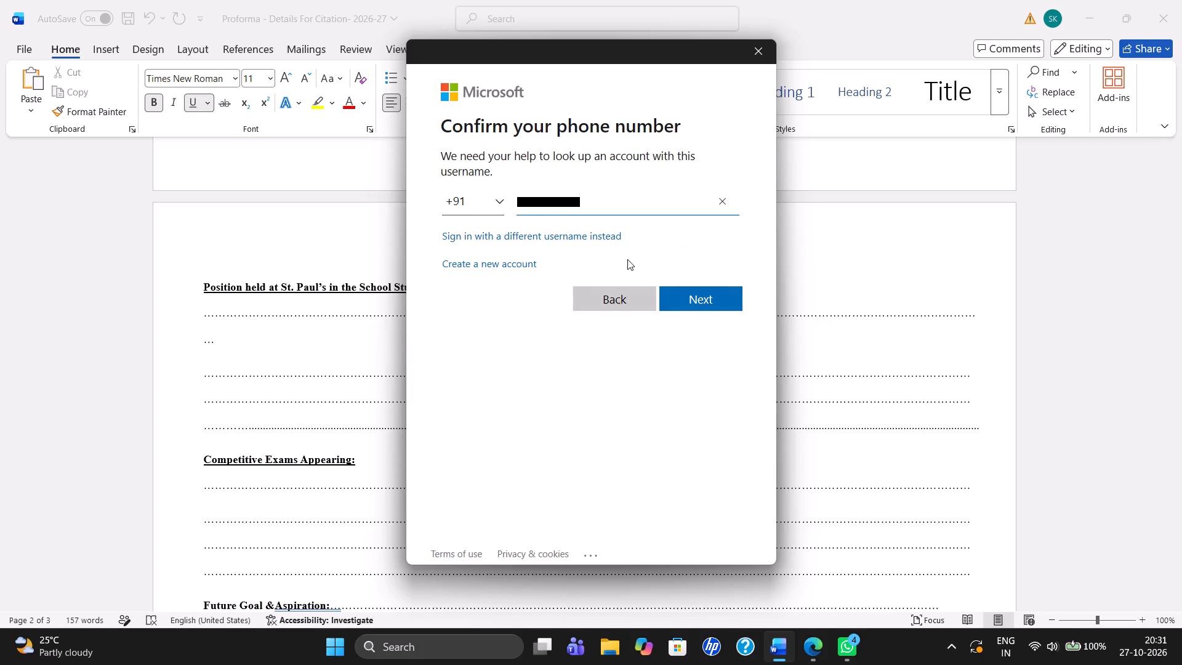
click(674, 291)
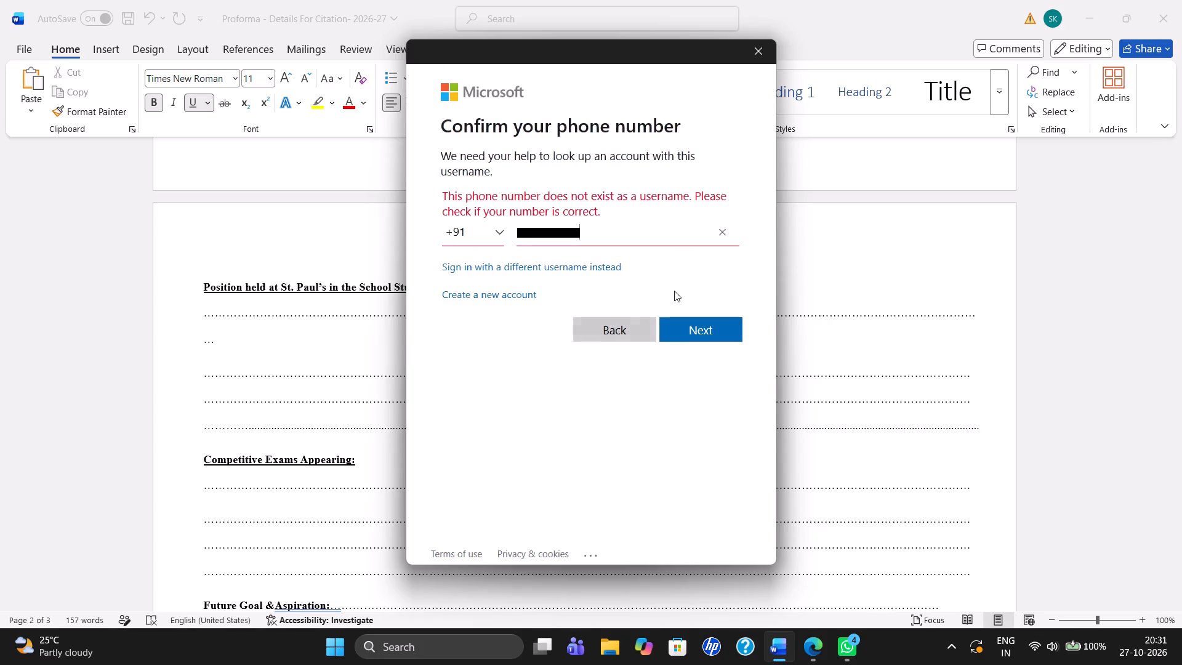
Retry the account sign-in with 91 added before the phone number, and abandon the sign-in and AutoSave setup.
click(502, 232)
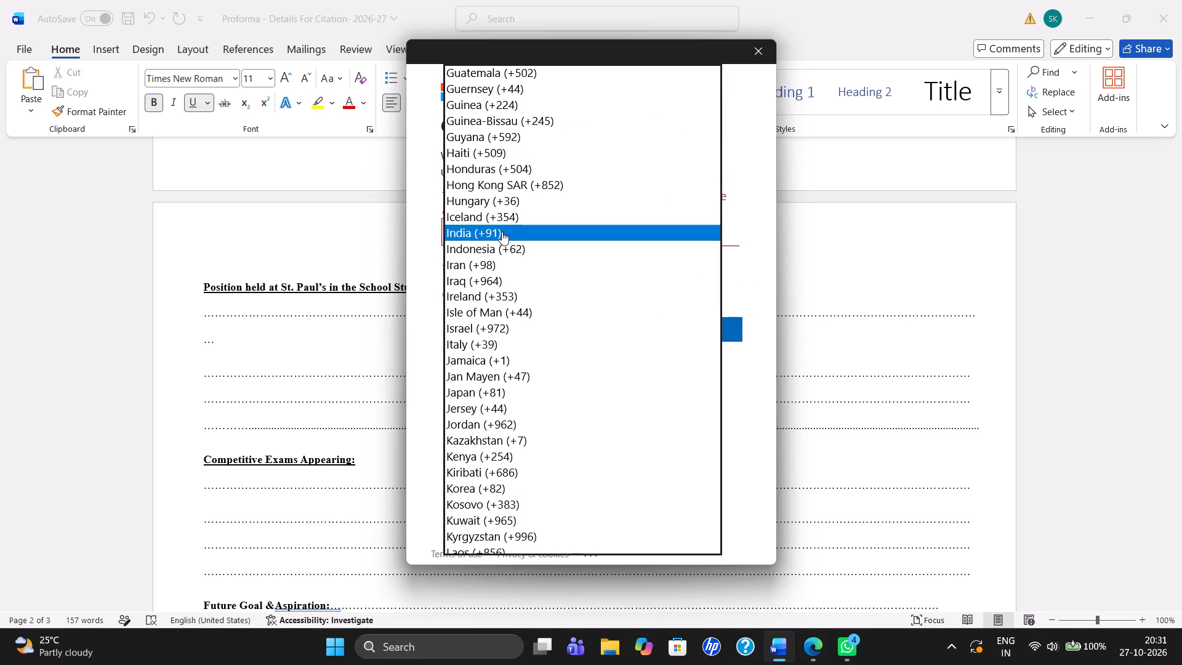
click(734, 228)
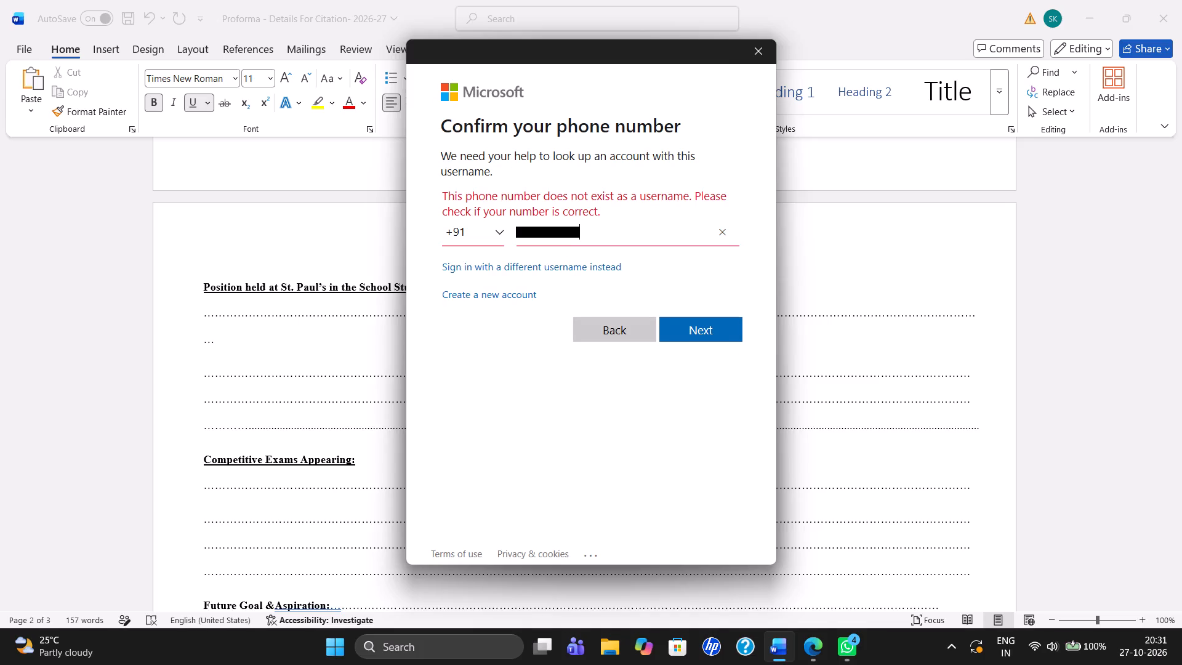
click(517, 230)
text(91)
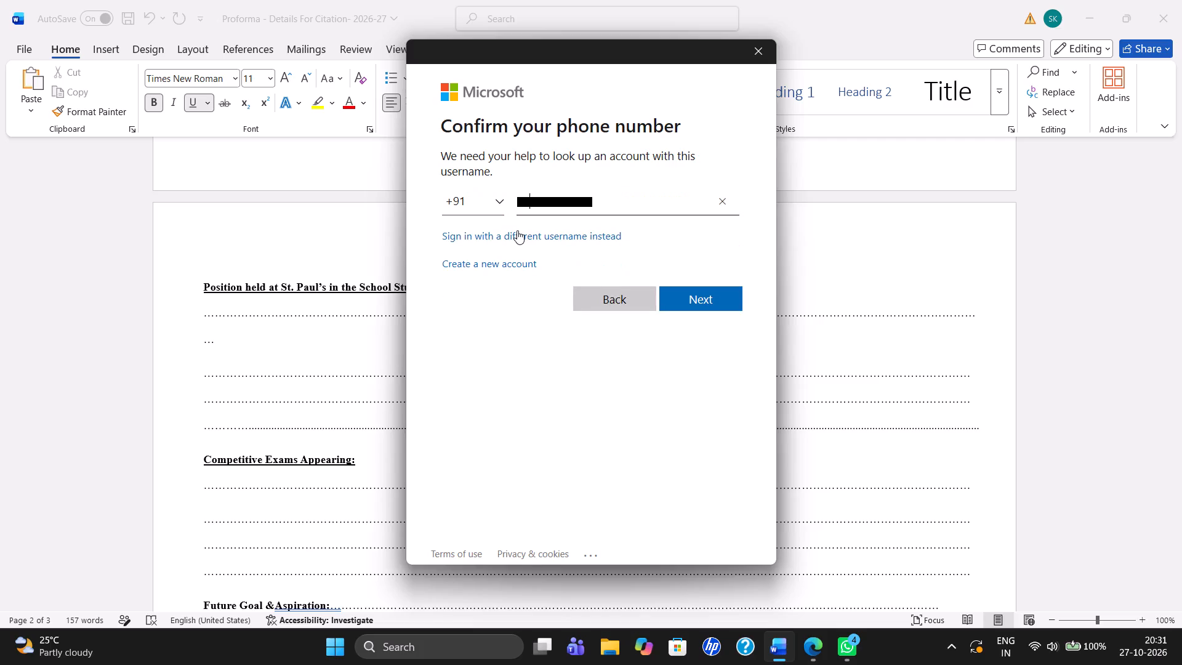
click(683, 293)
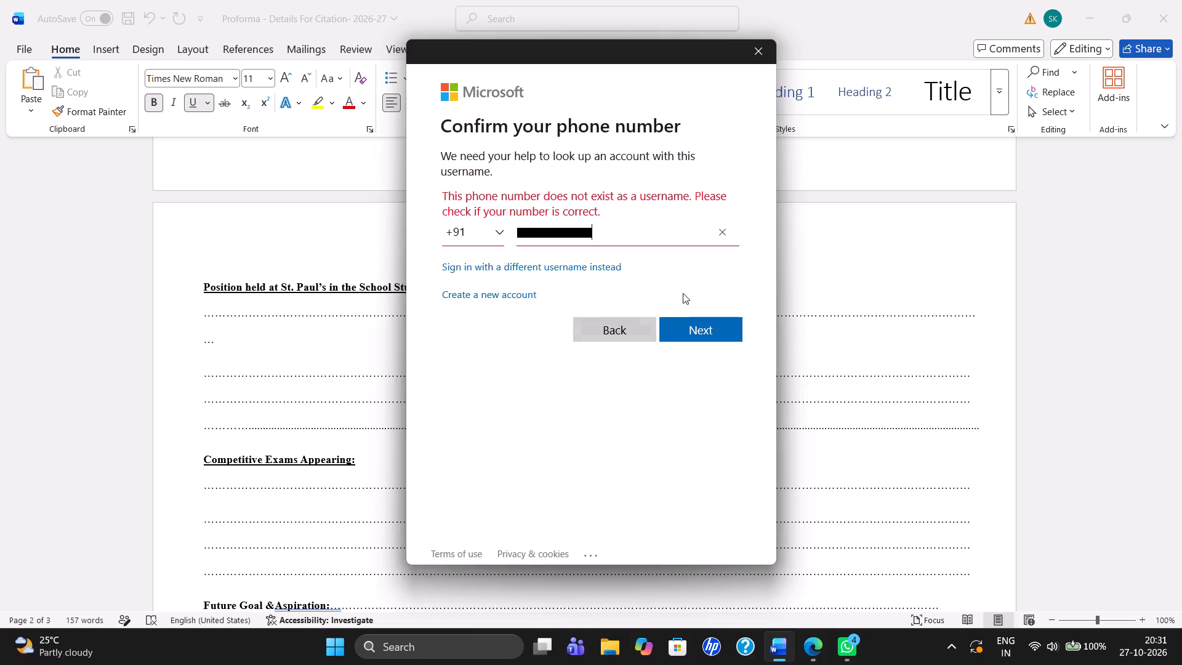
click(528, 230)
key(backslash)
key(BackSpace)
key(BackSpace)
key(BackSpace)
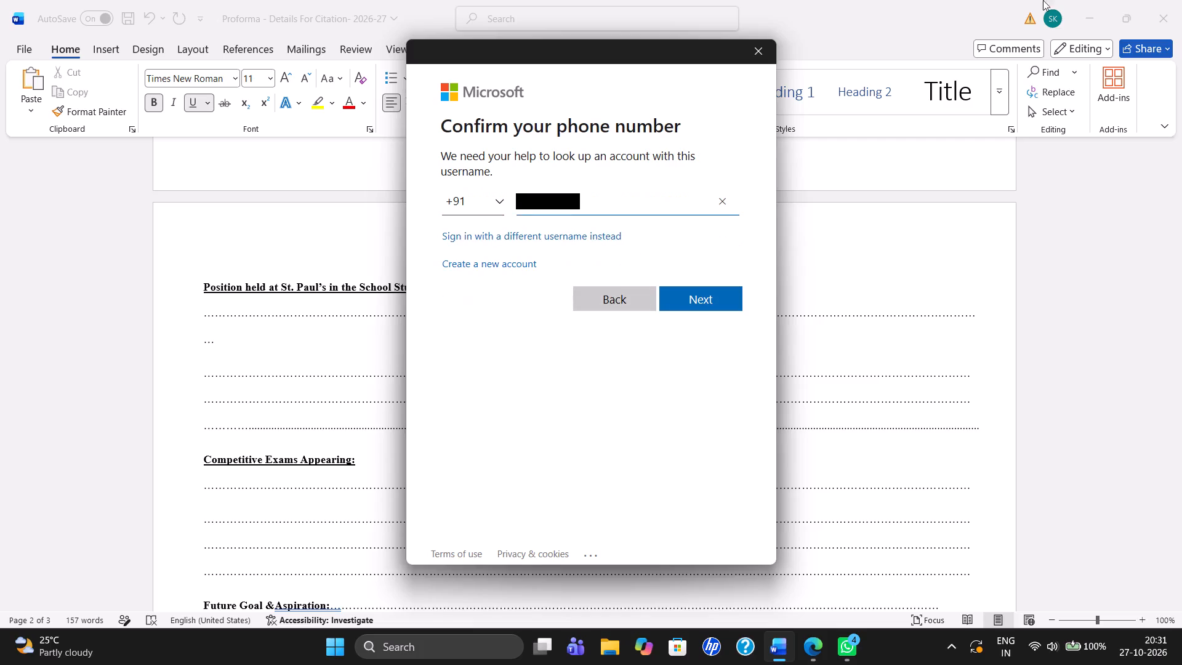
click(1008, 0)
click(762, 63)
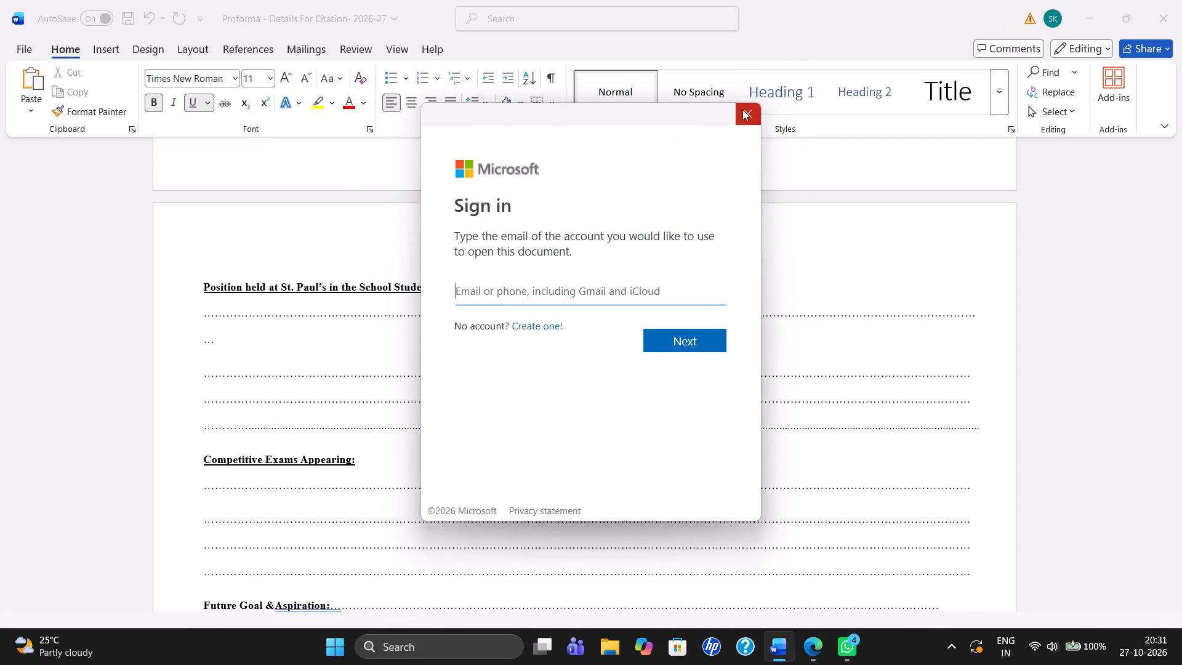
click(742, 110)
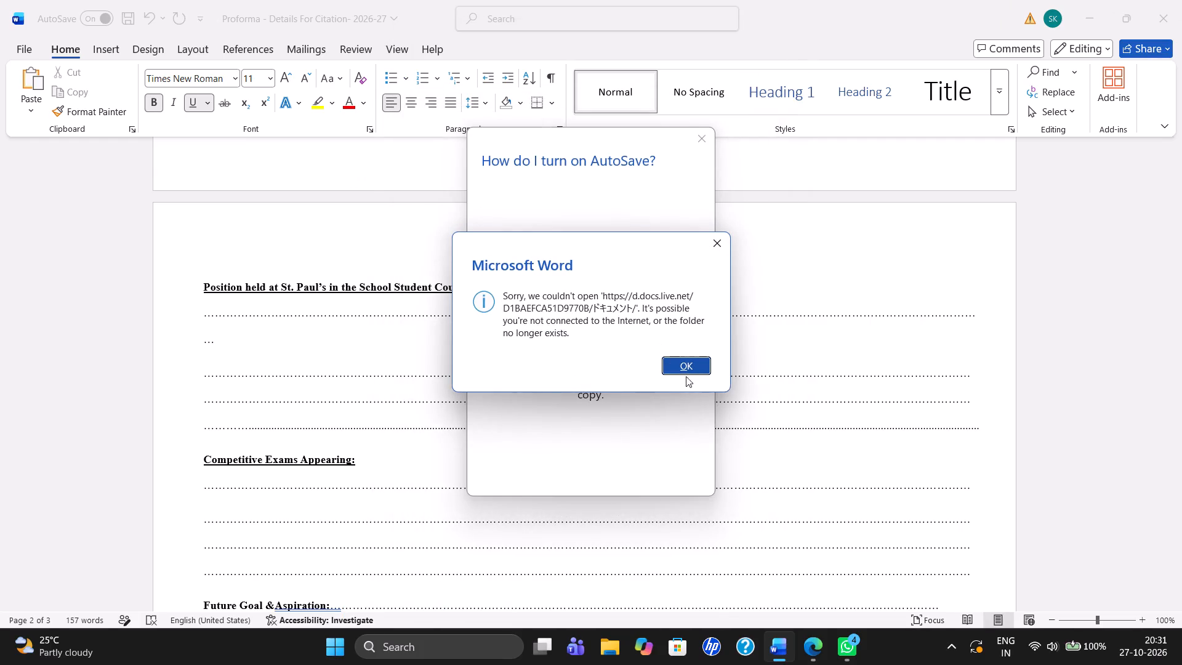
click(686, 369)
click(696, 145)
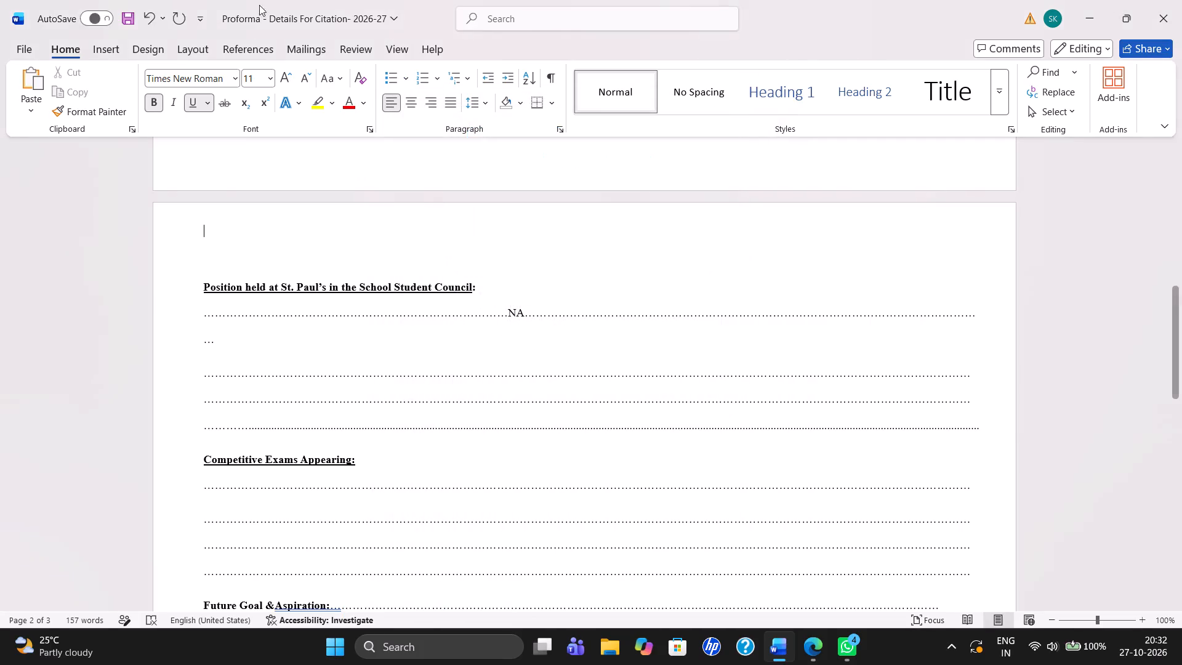
Save the completed proforma under its existing name and location.
click(14, 45)
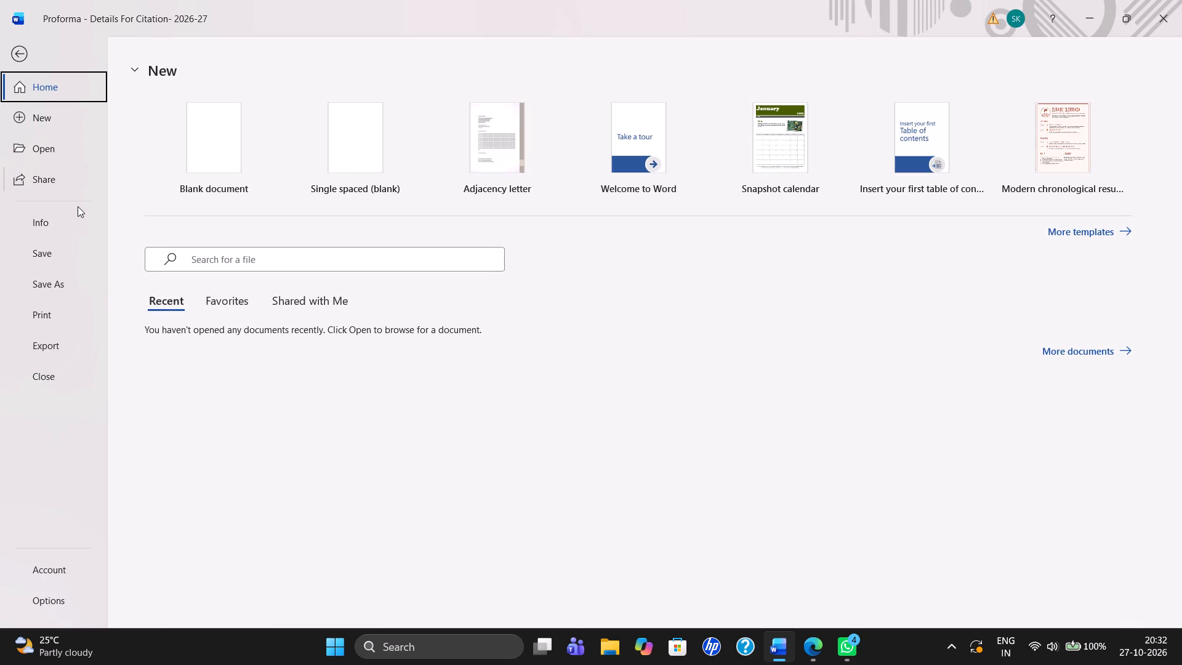
click(46, 254)
Save the proforma to the personal OneDrive folder as a Word Document named Proforma - Details For Citation- 2026-27, dismissing the sign-in request.
scroll(214, 320, up, 8)
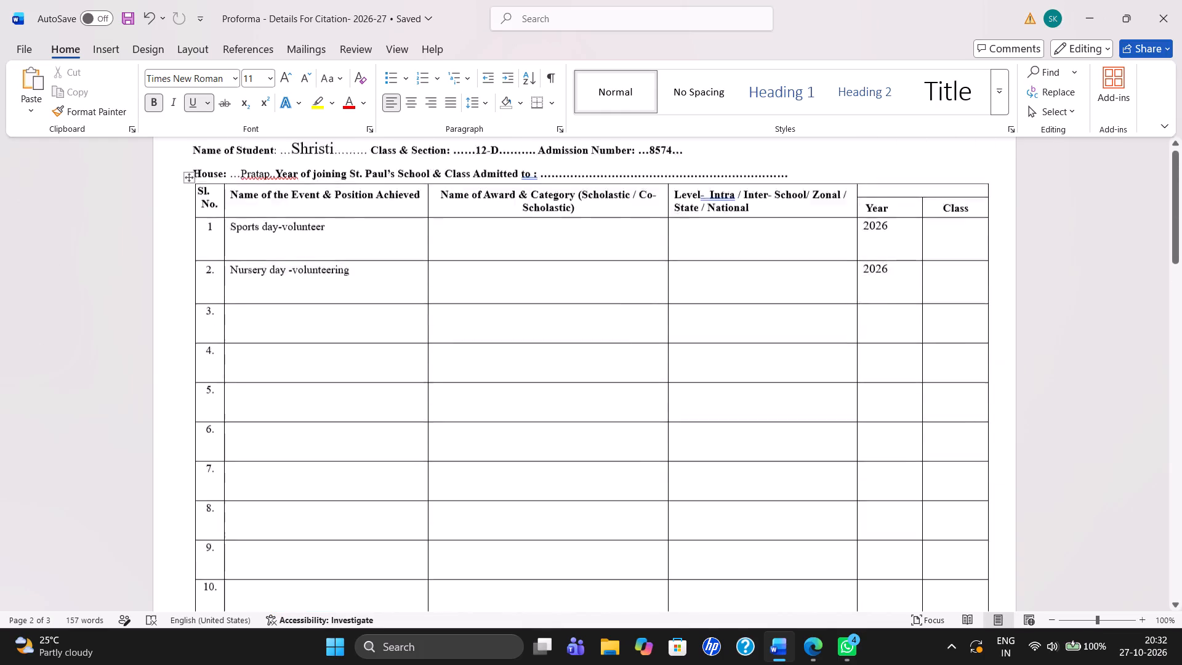
click(24, 43)
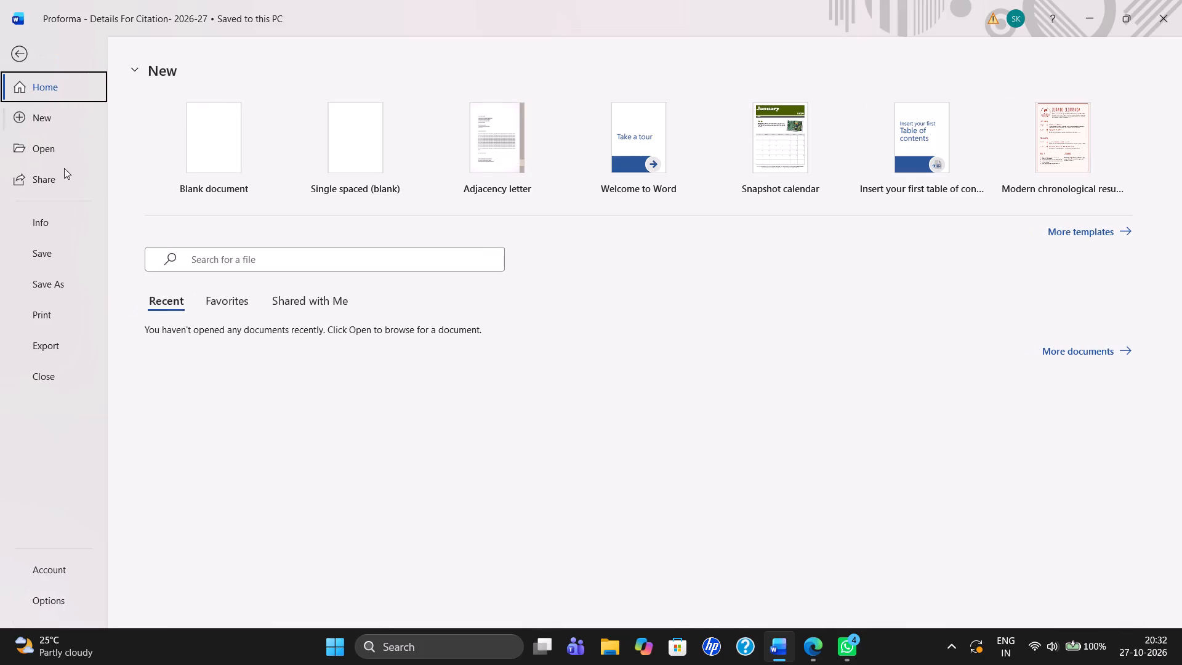
click(60, 283)
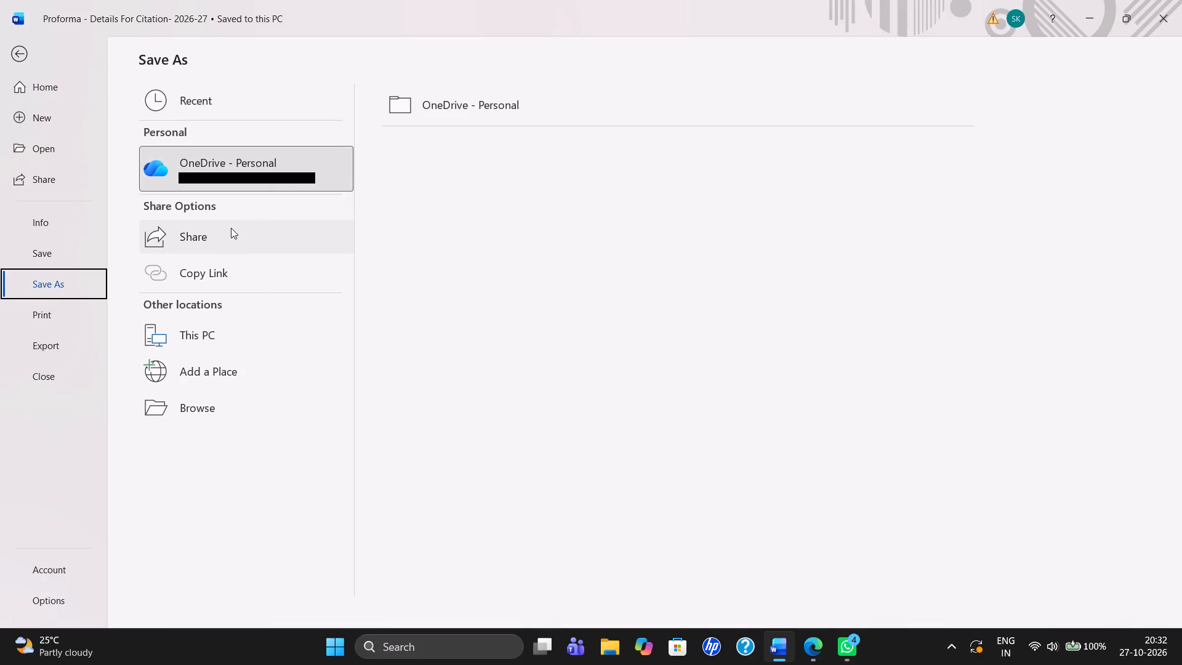
click(449, 105)
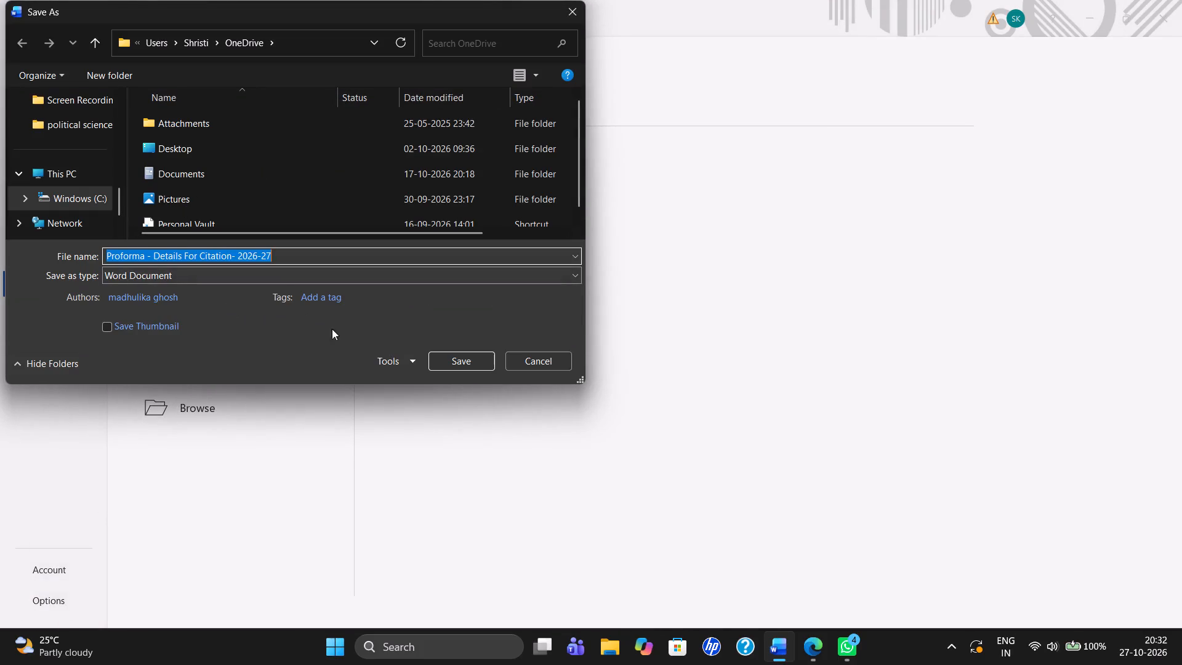
click(481, 360)
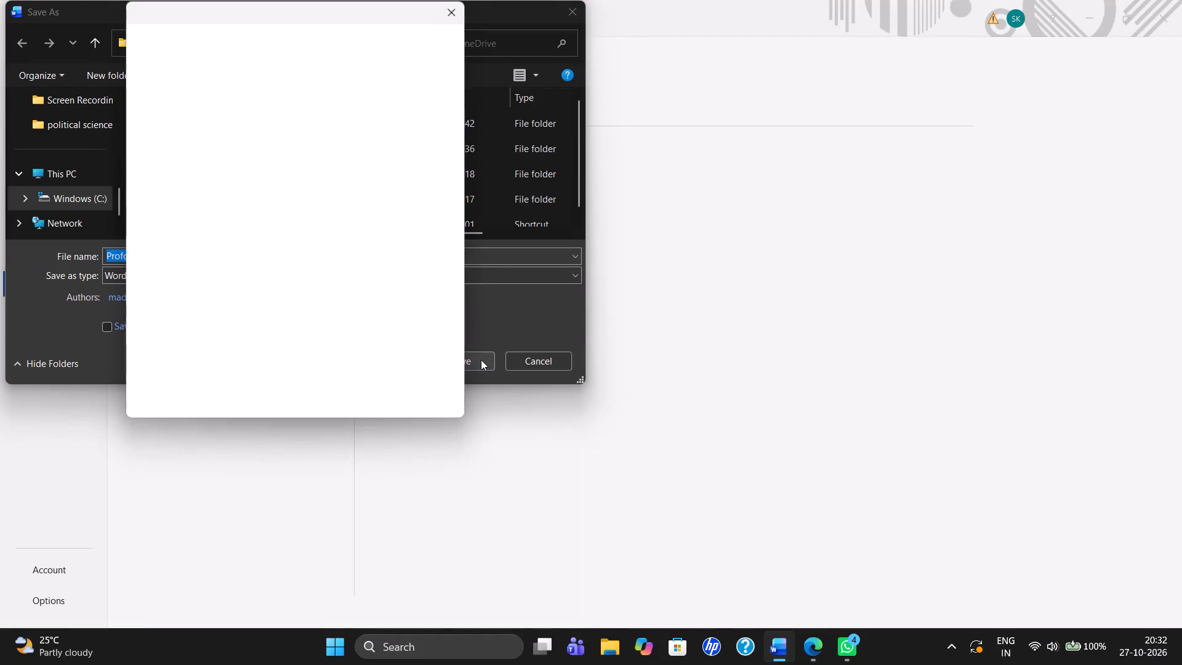
click(444, 14)
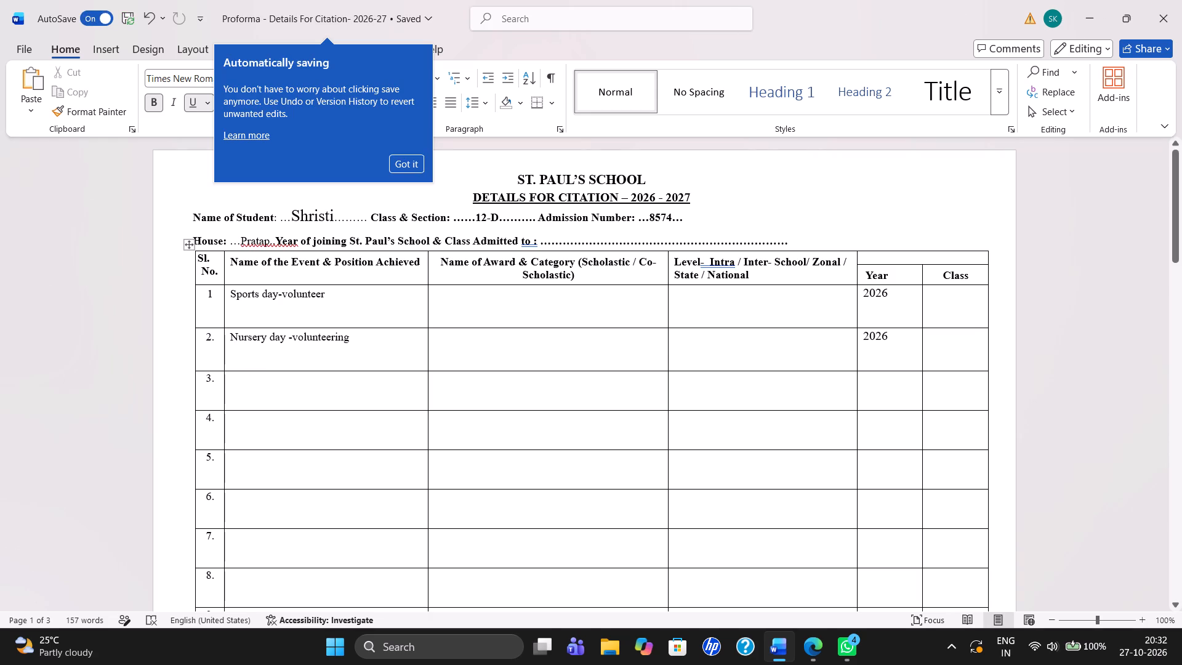
Switch to File Explorer and share the recent file Proforma - Details For Citation- 2026-27 using WhatsApp.
click(613, 647)
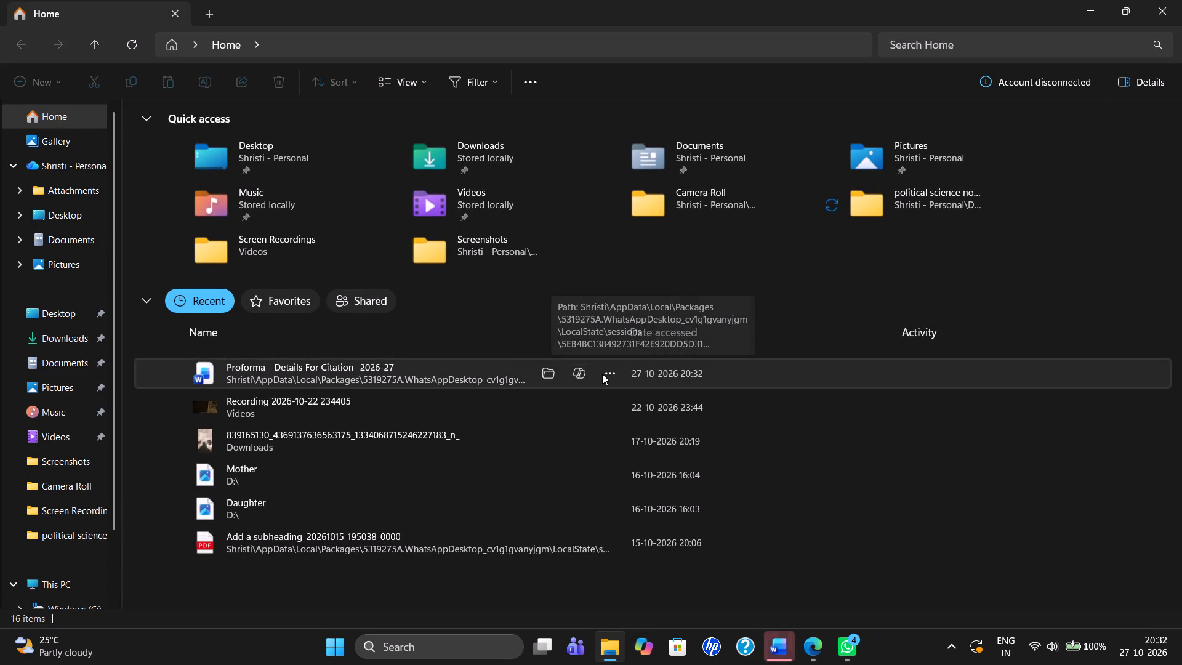
click(605, 374)
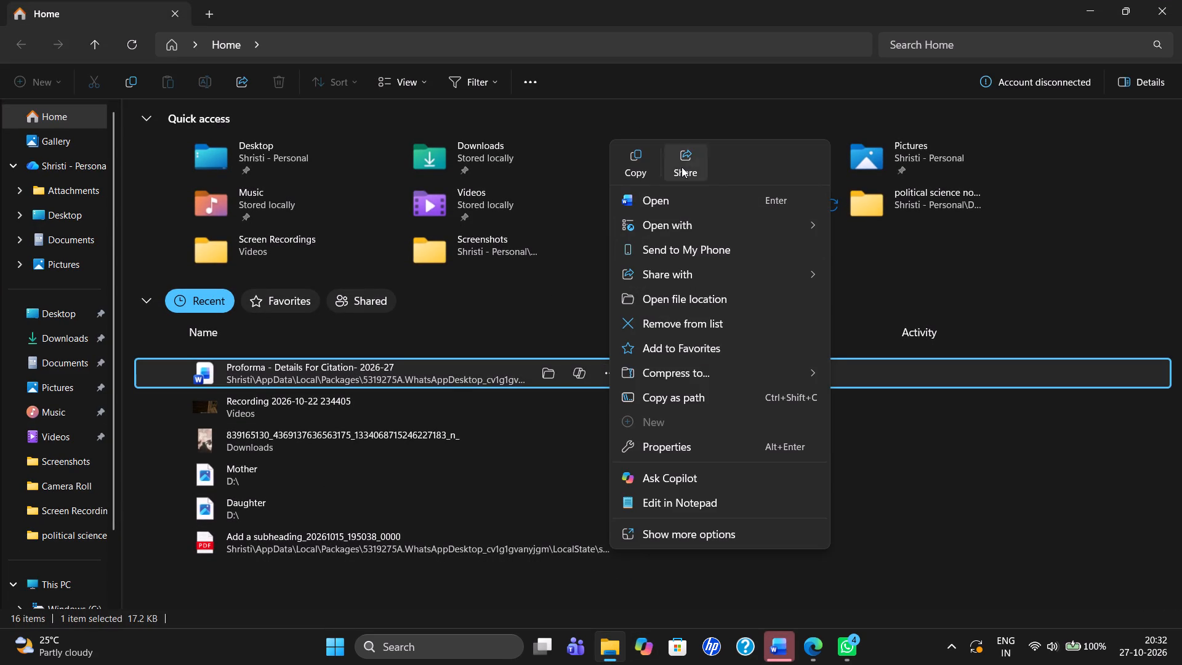
click(681, 167)
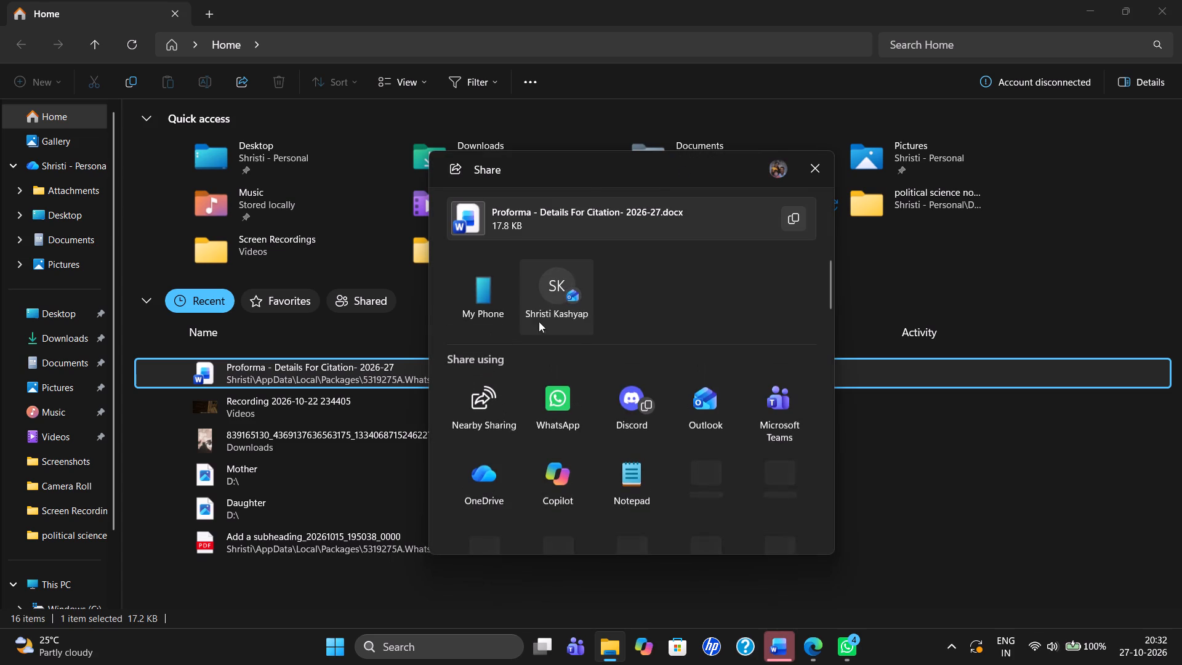
click(536, 417)
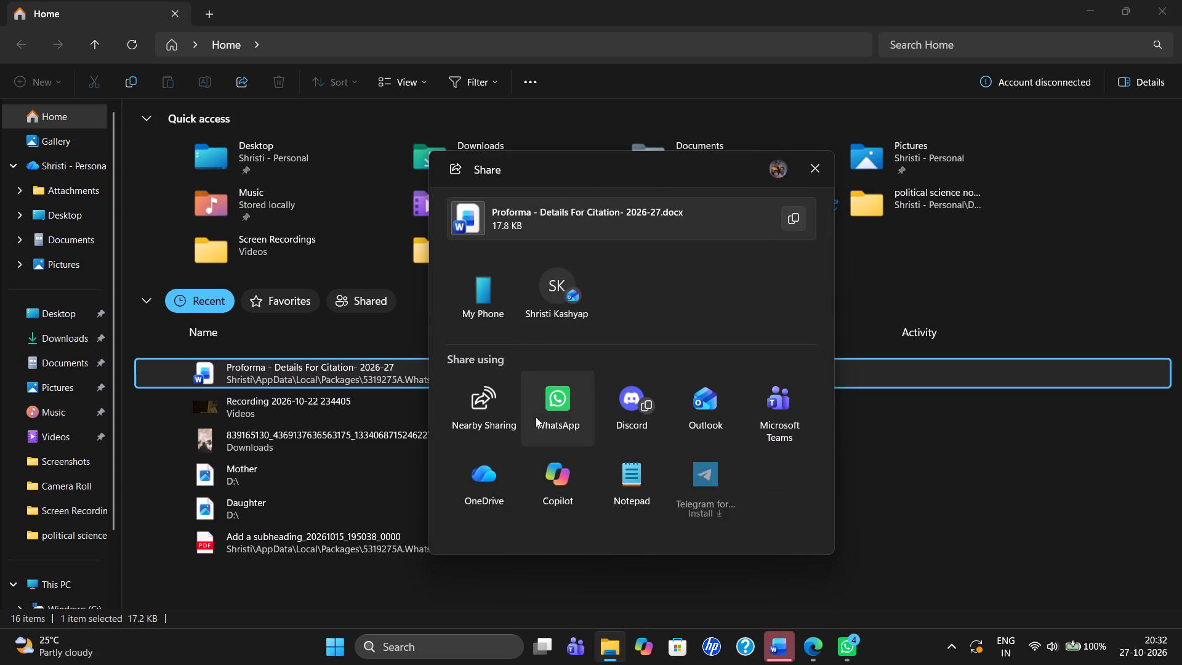
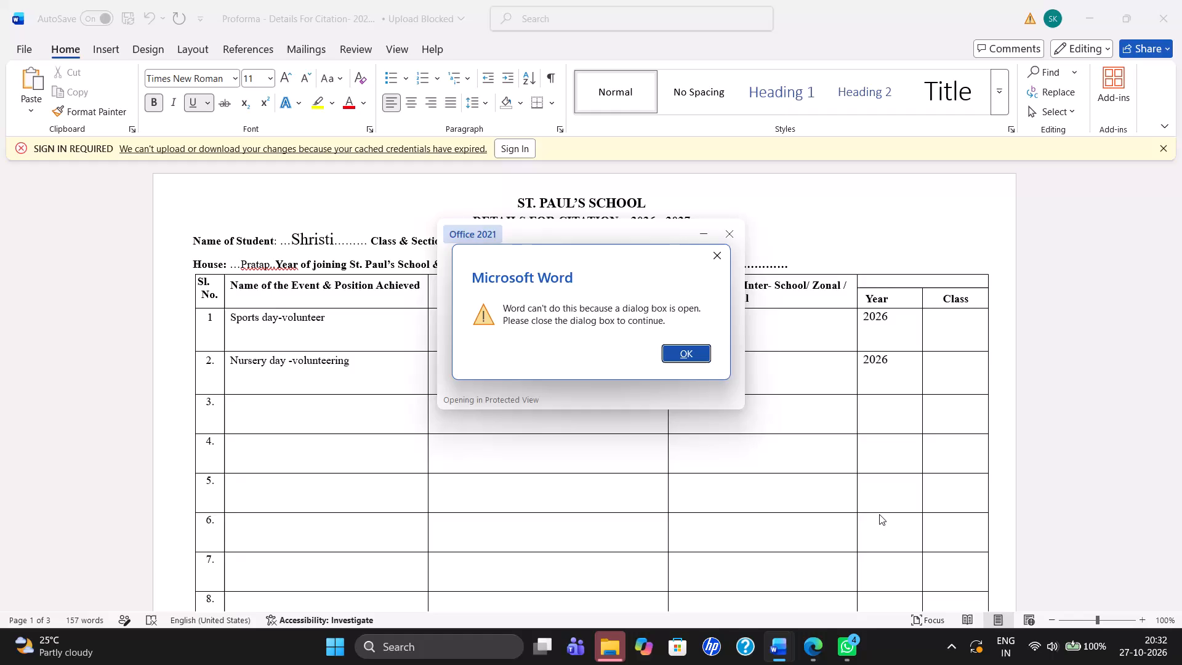
Acknowledge the Word alert about an open dialog box so the downloaded proforma copy can finish opening.
click(688, 353)
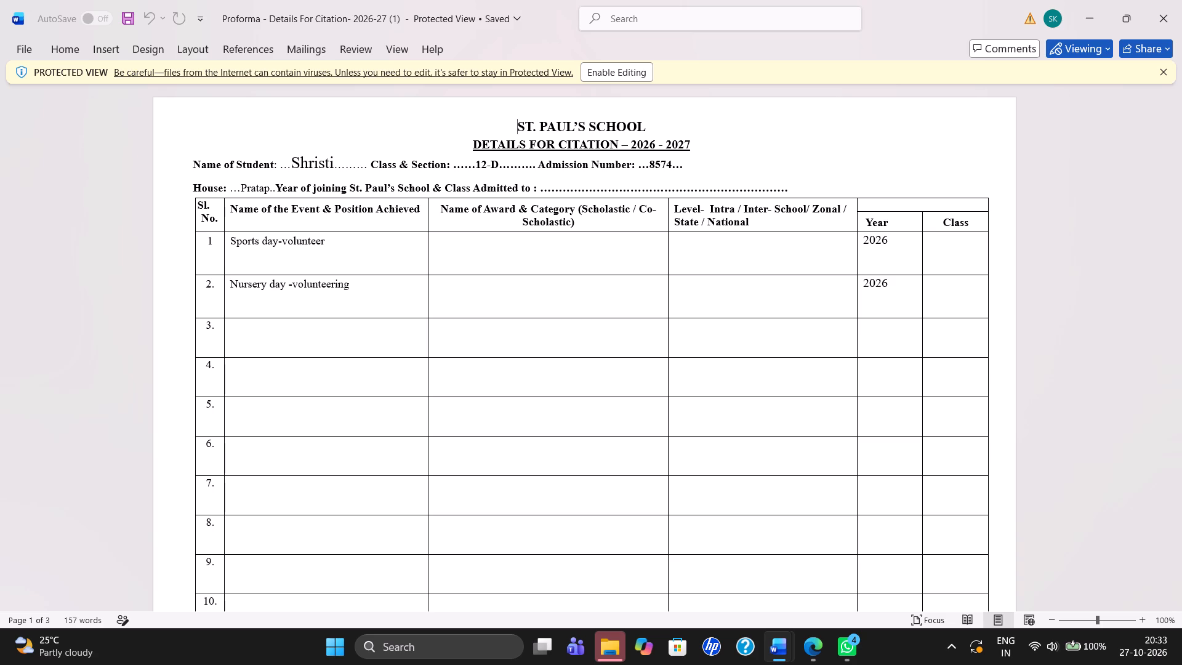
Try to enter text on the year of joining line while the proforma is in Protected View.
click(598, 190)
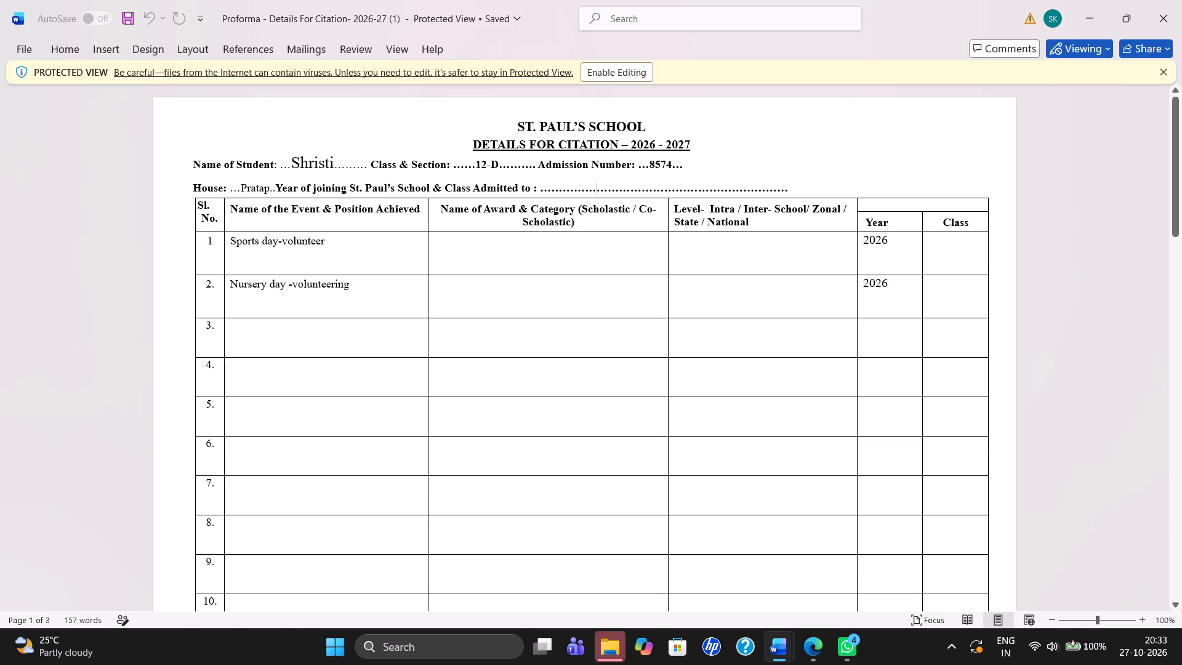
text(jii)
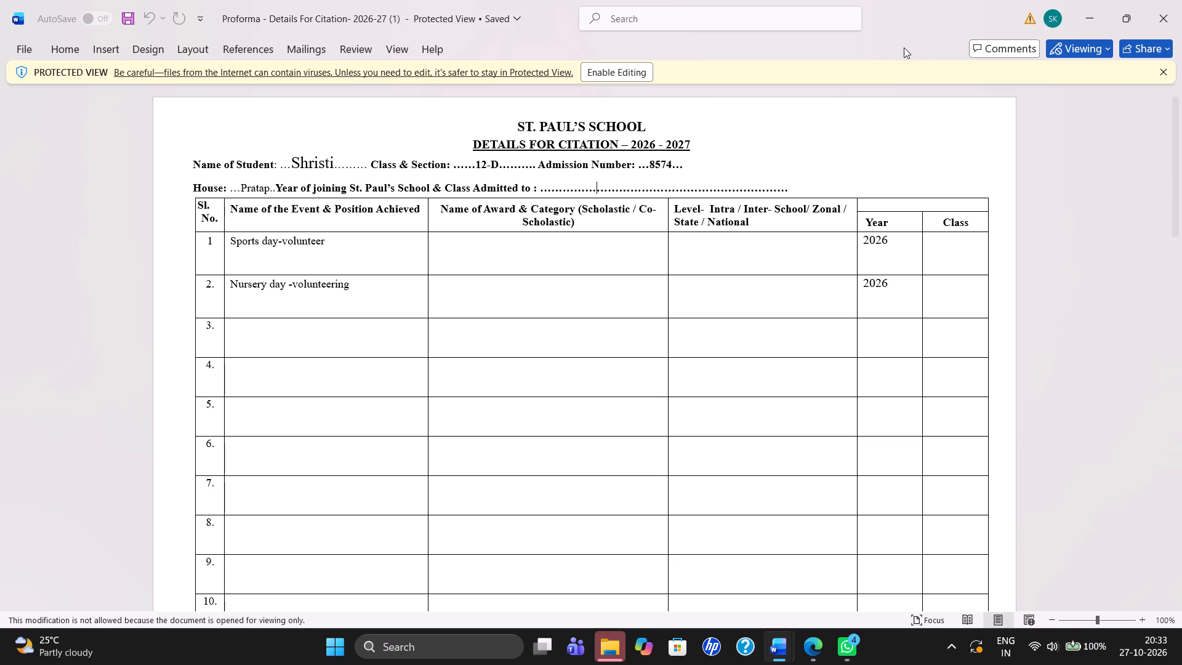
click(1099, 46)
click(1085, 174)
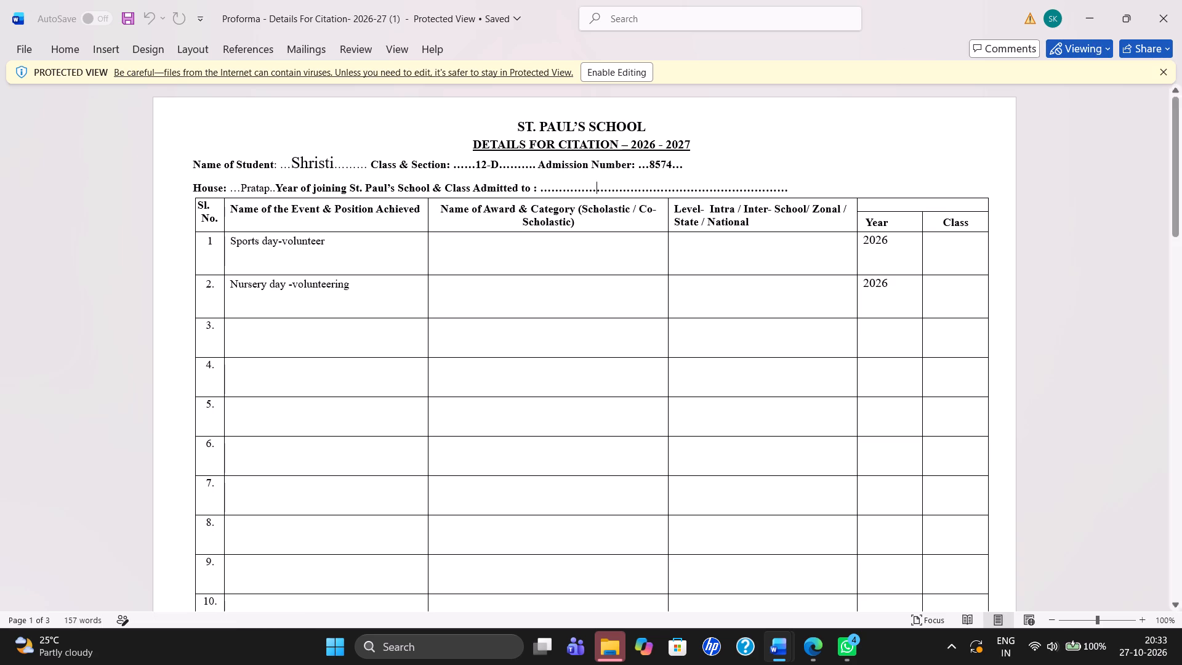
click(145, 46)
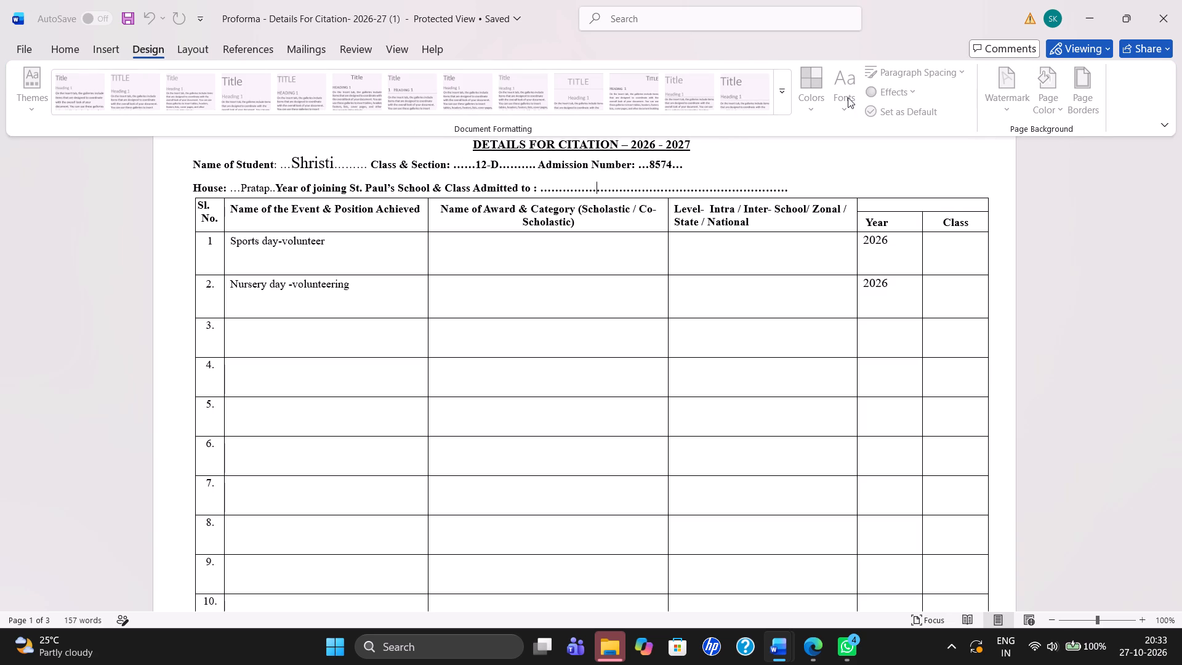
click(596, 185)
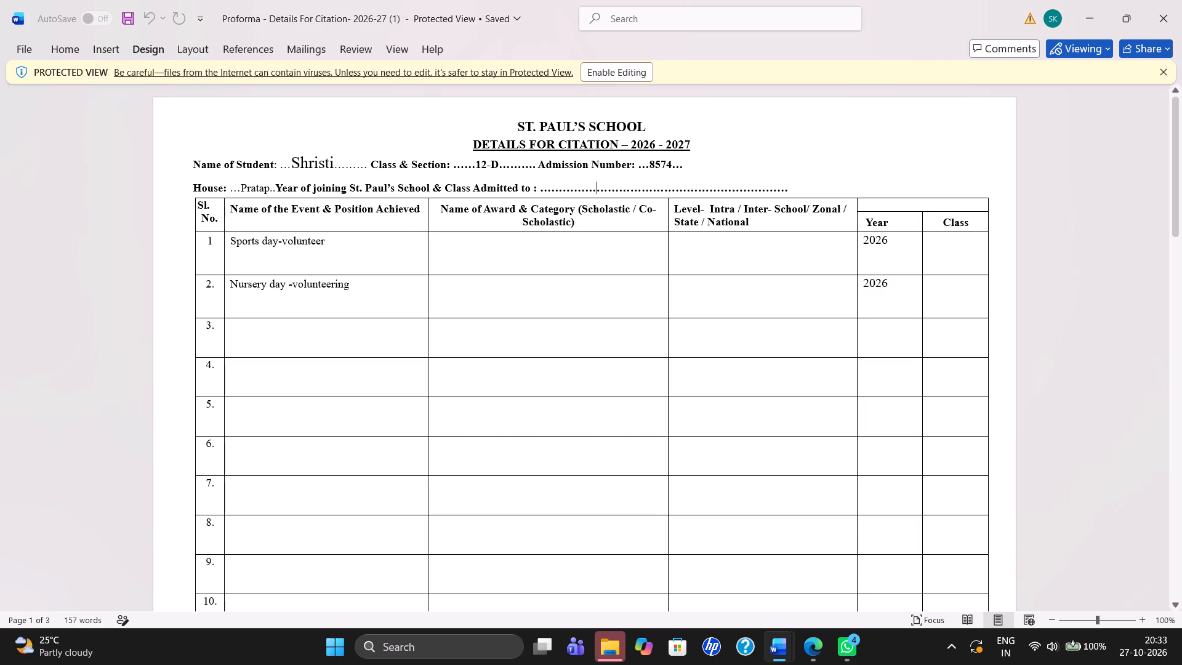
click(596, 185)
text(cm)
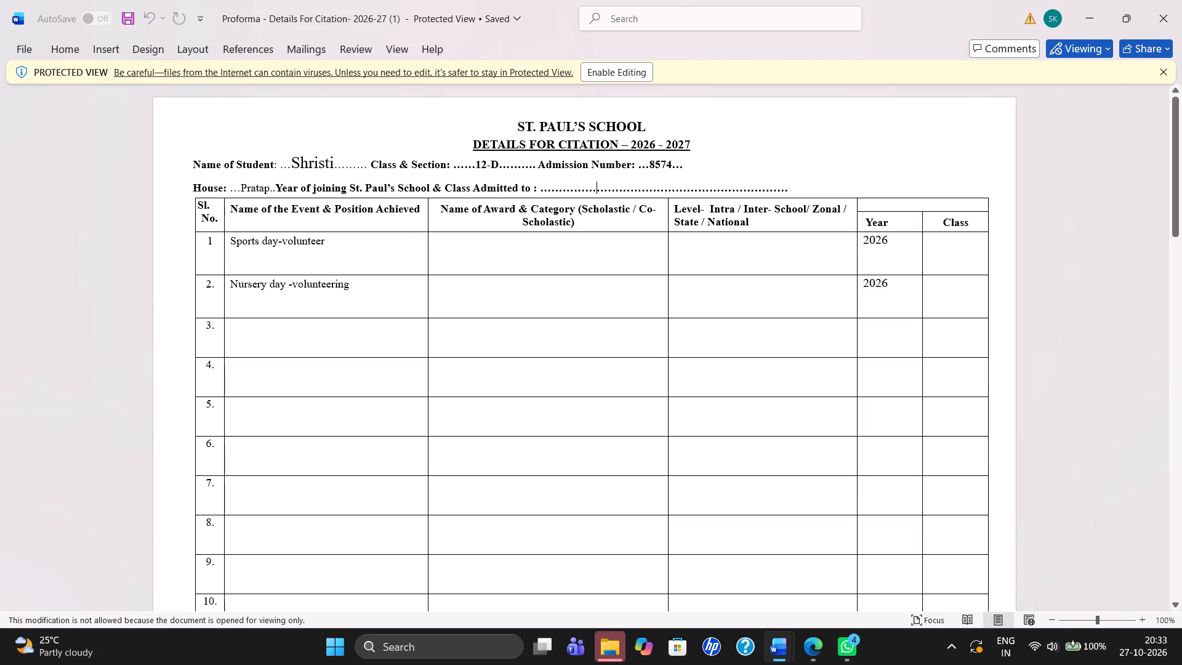
Enable editing of the protected proforma.
click(597, 72)
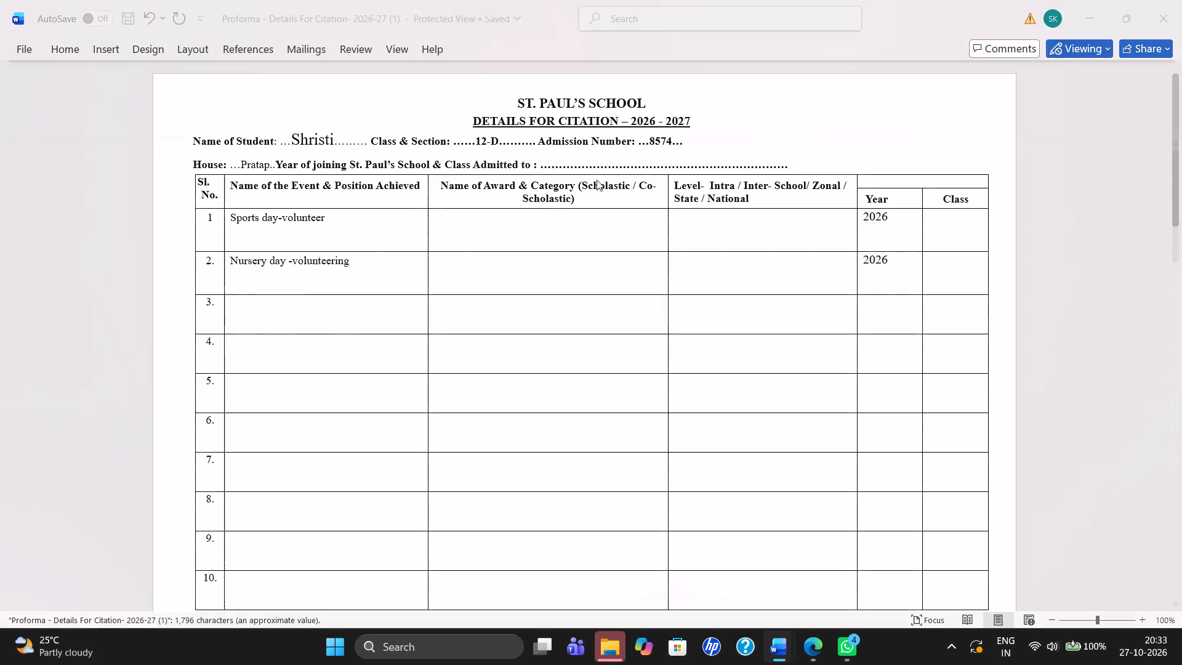
Shorten the dotted line after "Year of joining St. Paul's School & Class Admitted to" and enter 2014 within it.
click(598, 244)
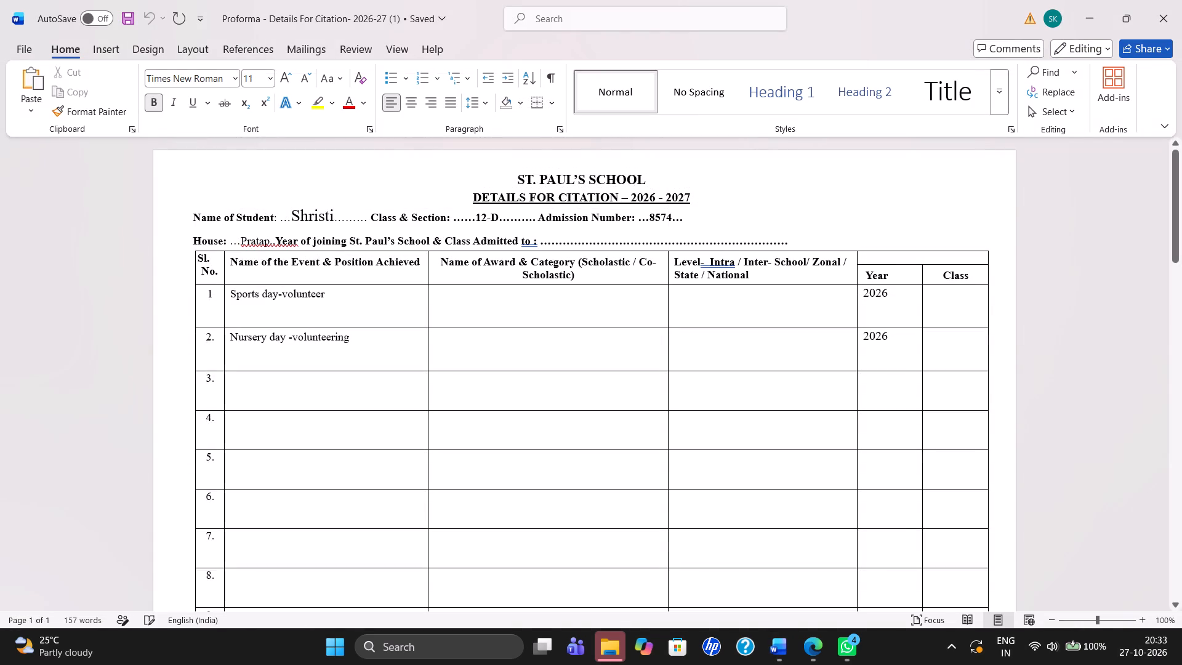
click(747, 249)
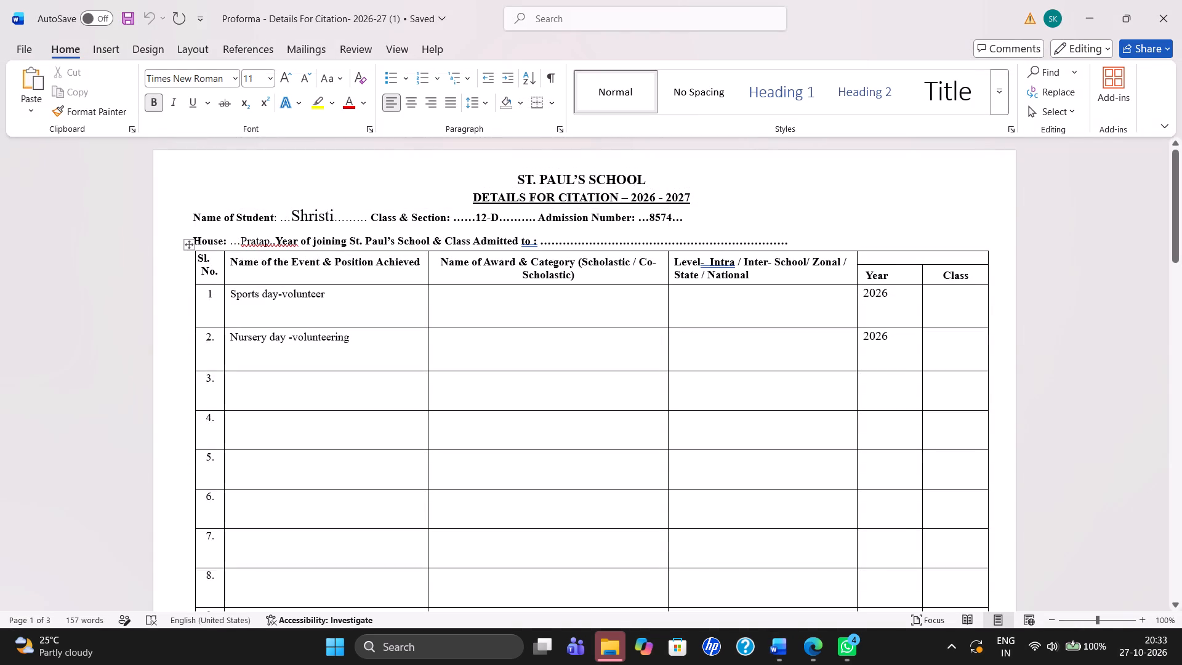
key(BackSpace)
key(BackSpace)
key(BackSpace)
key(BackSpace)
key(BackSpace)
key(BackSpace)
key(BackSpace)
key(BackSpace)
key(BackSpace)
key(BackSpace)
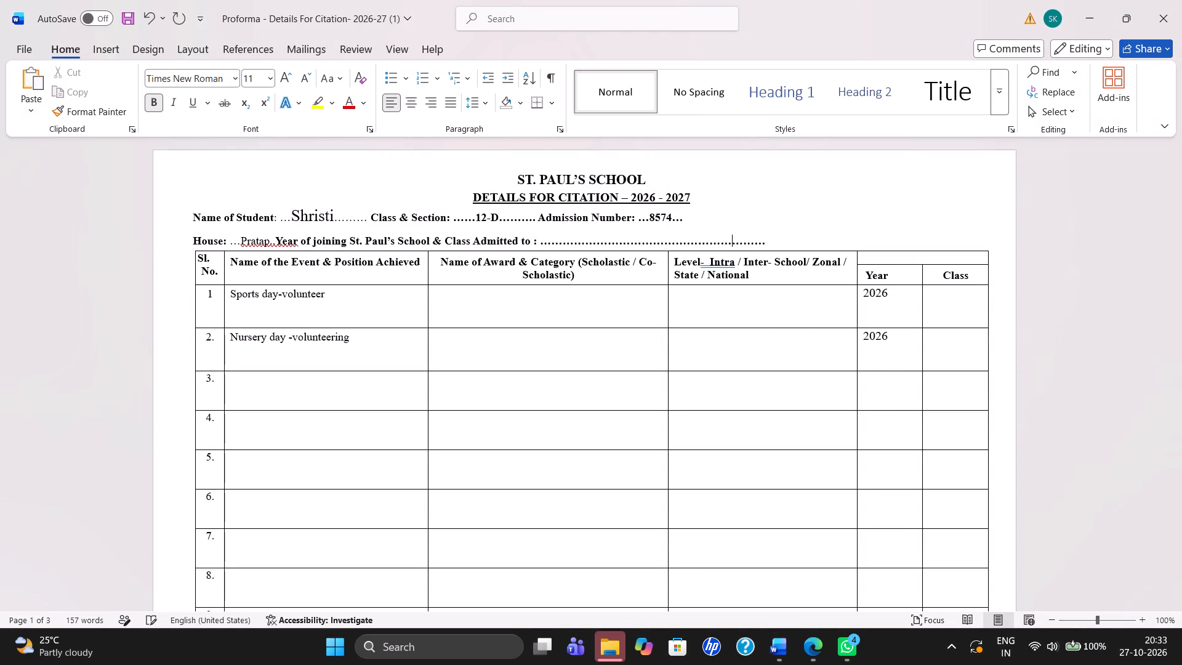
key(BackSpace)
key(BackSpace)
key(BackSpace)
key(BackSpace)
key(BackSpace)
key(BackSpace)
key(BackSpace)
text(201)
key(5)
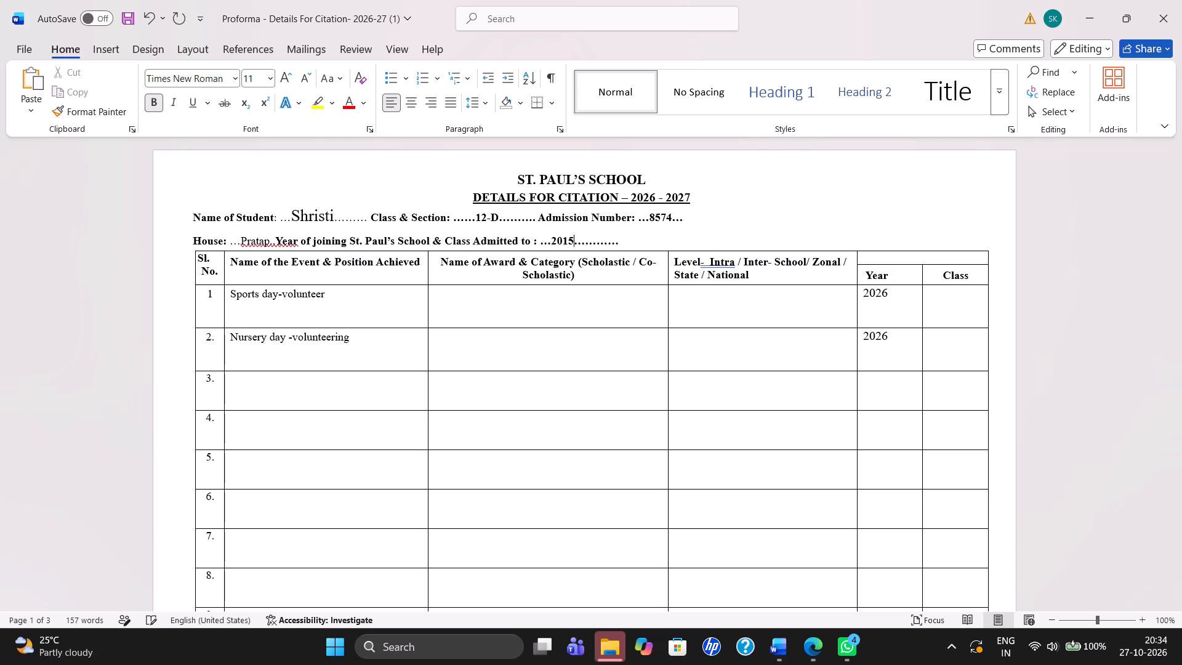
key(BackSpace)
key(4)
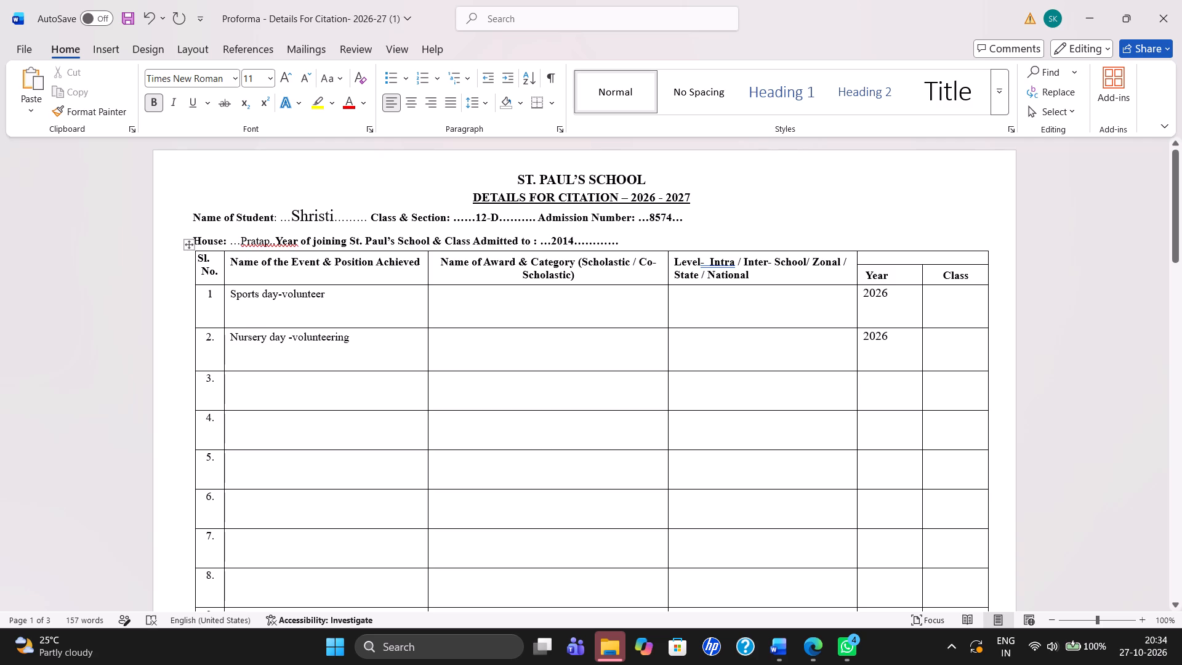
Remove the surplus trailing dots after 2014 on the year of joining line.
click(631, 242)
key(BackSpace)
key(BackSpace)
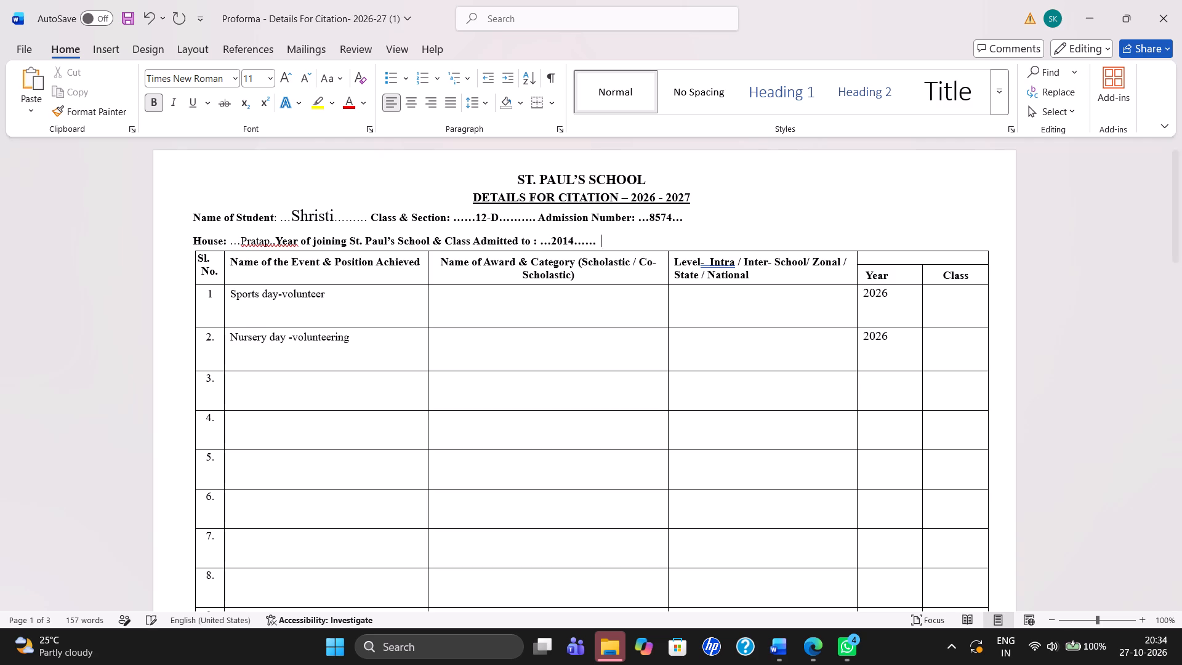
key(BackSpace)
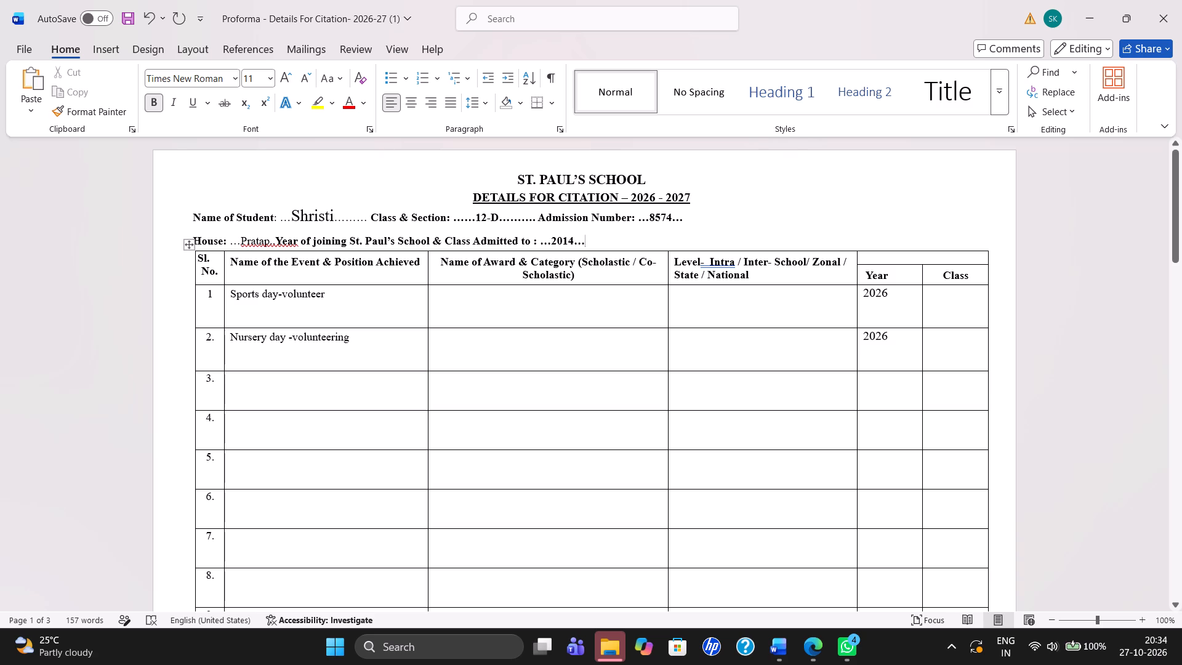
click(745, 245)
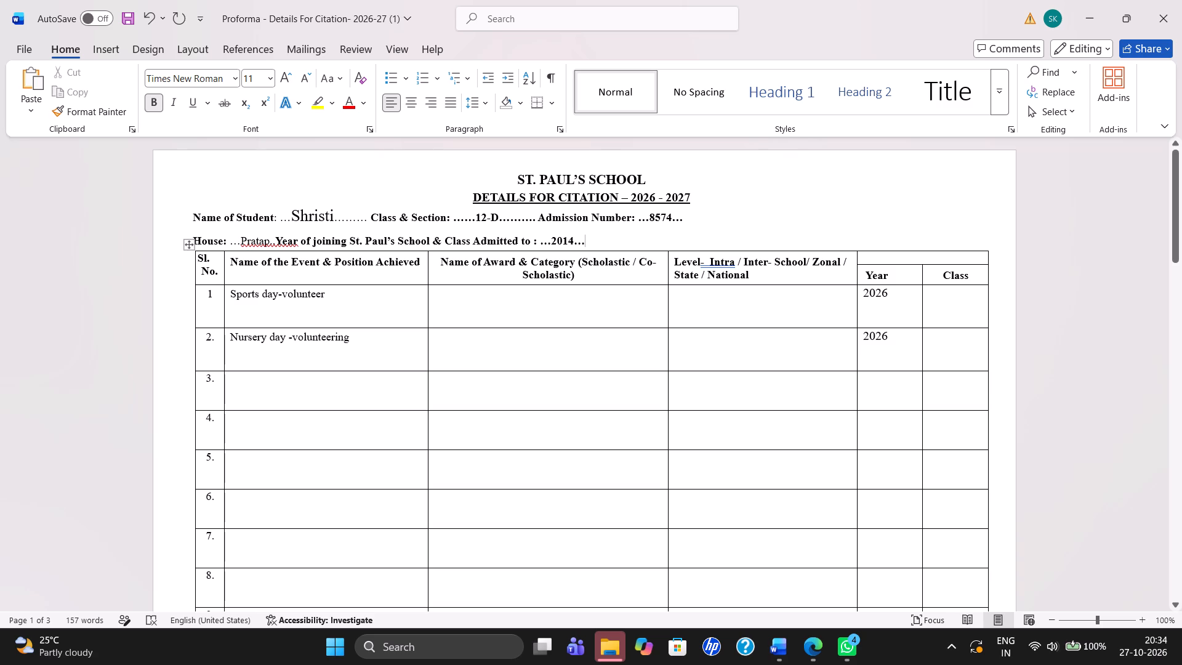
Insert a space between the house name Pratap and the "Year of joining" label.
click(272, 242)
key(space)
click(763, 224)
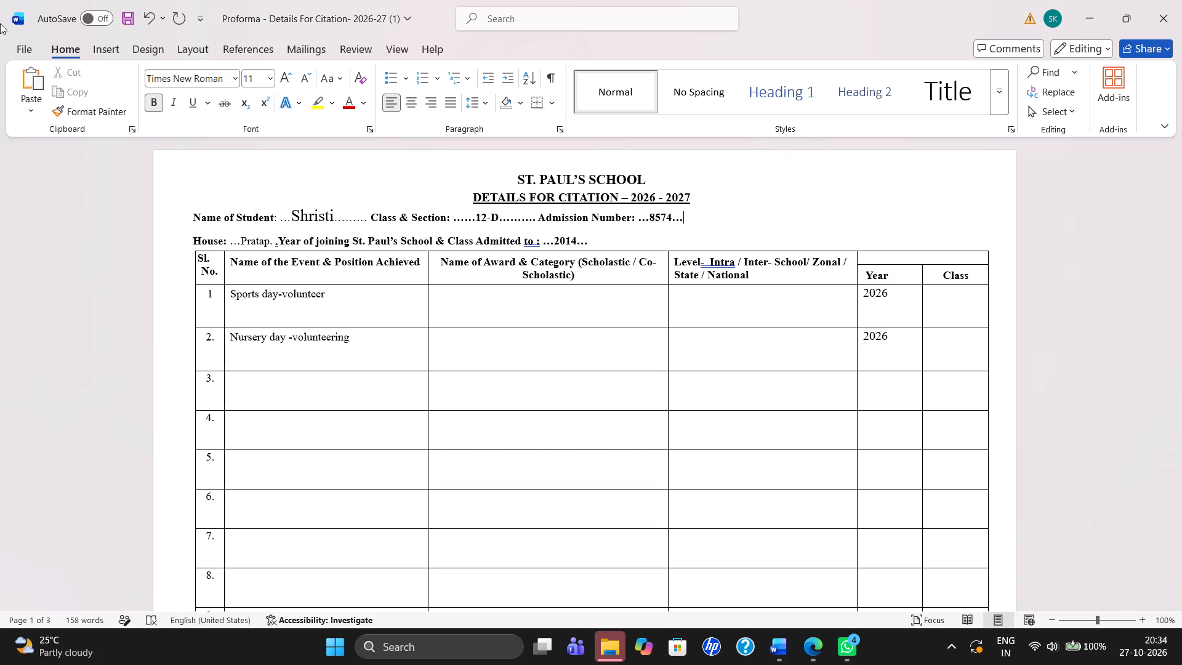
Save the proforma to the personal OneDrive folder as a Word Document named Proforma - Details For Citation- 2026-27 (1), dismissing the sign-in window.
click(26, 48)
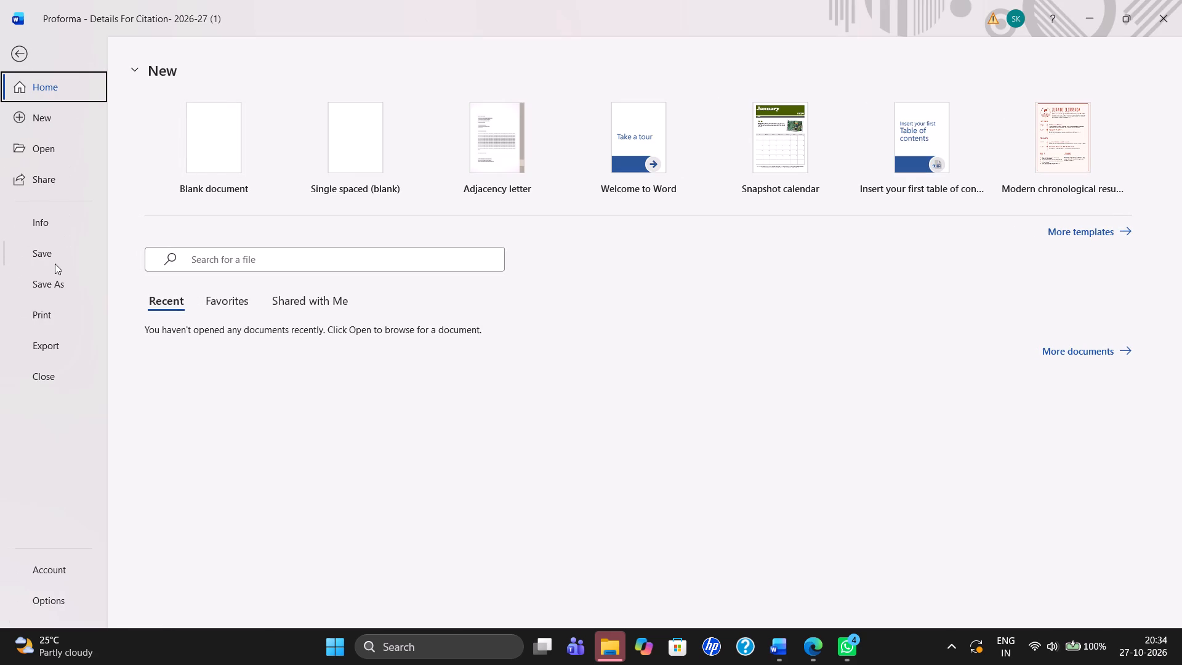
click(54, 288)
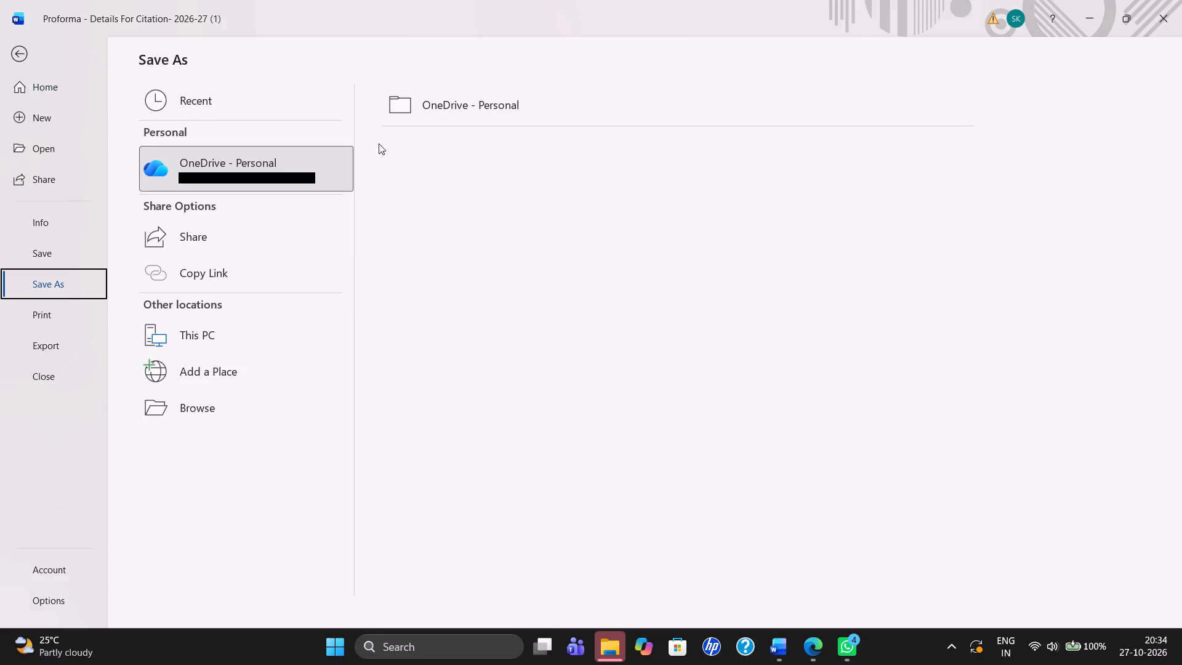
click(454, 110)
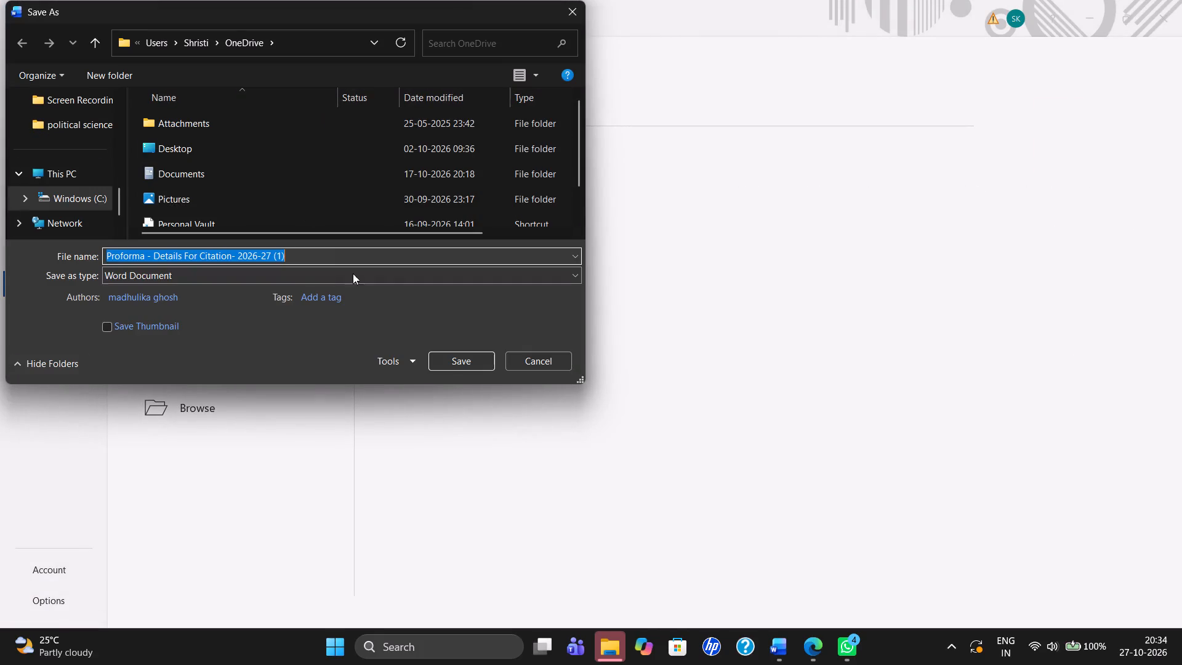
click(455, 361)
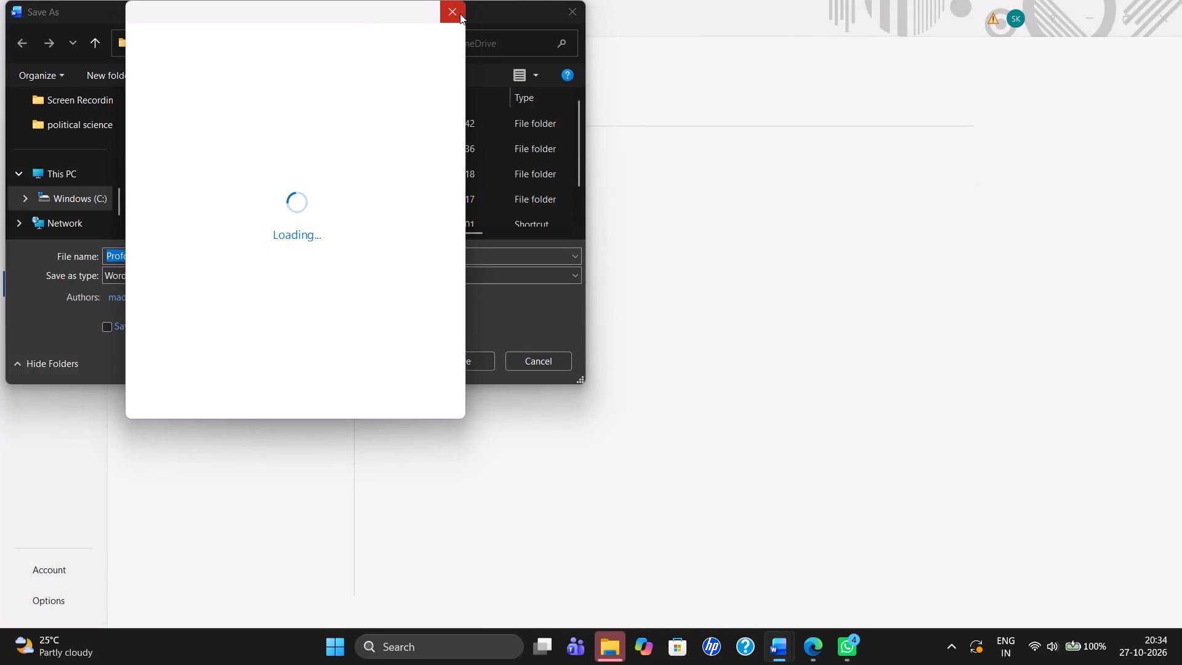
click(463, 14)
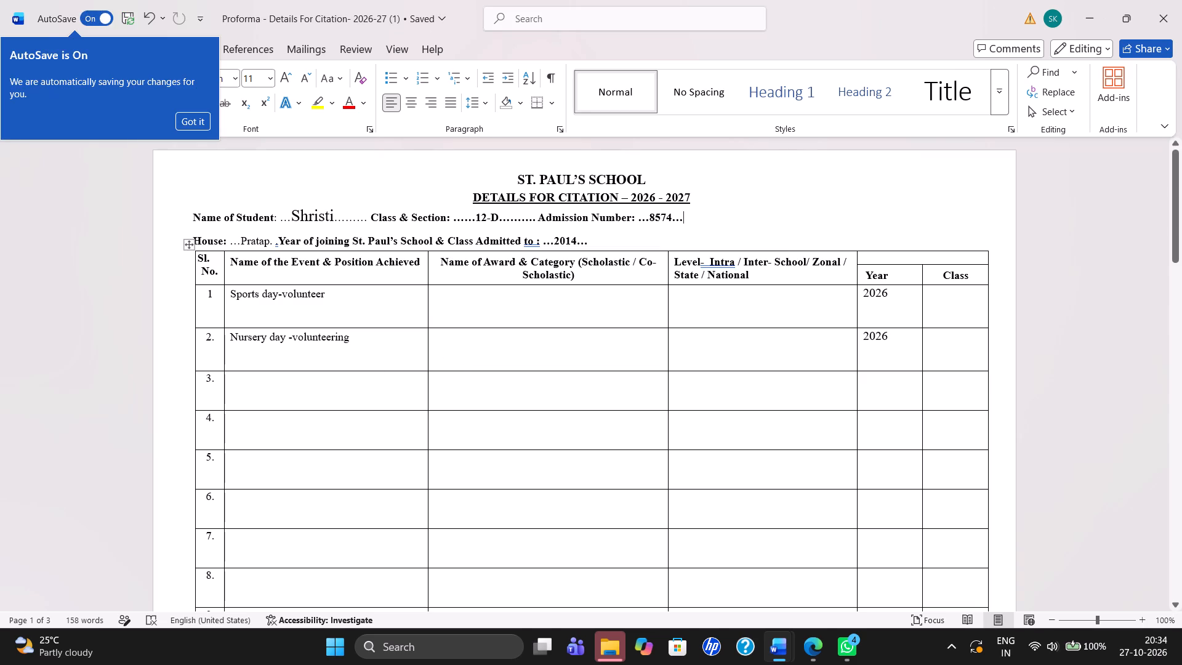
Switch to File Explorer and share the recent file Proforma - Details For Citation- 2026-27 (1) using WhatsApp.
click(612, 653)
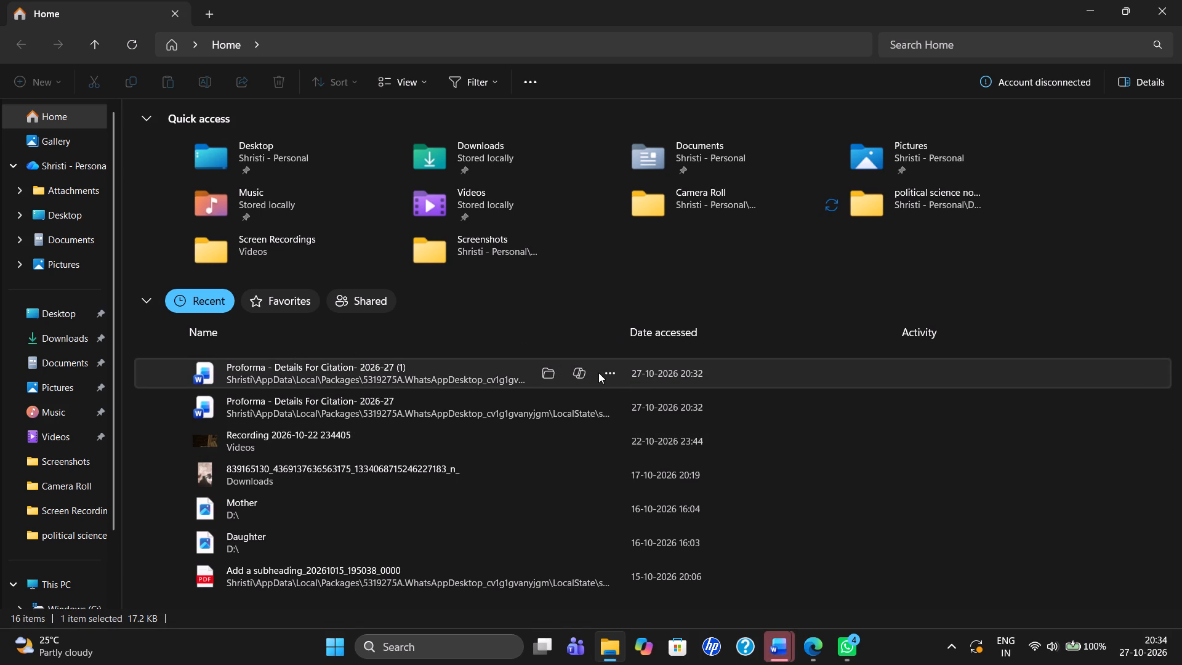
click(608, 374)
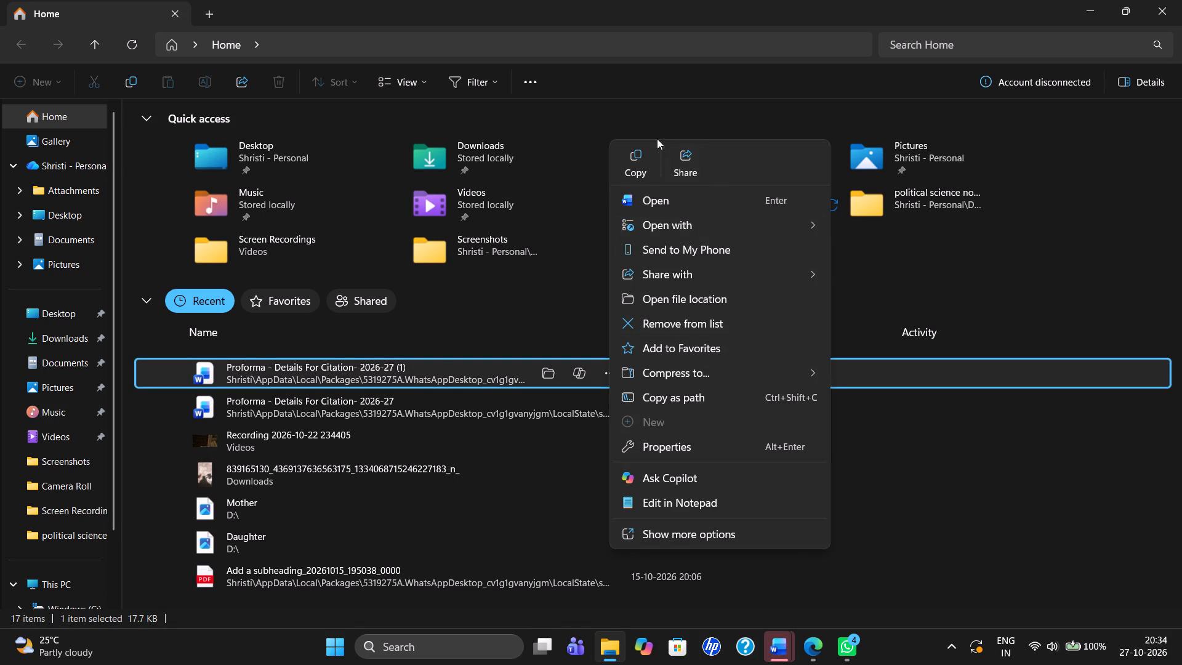
click(694, 155)
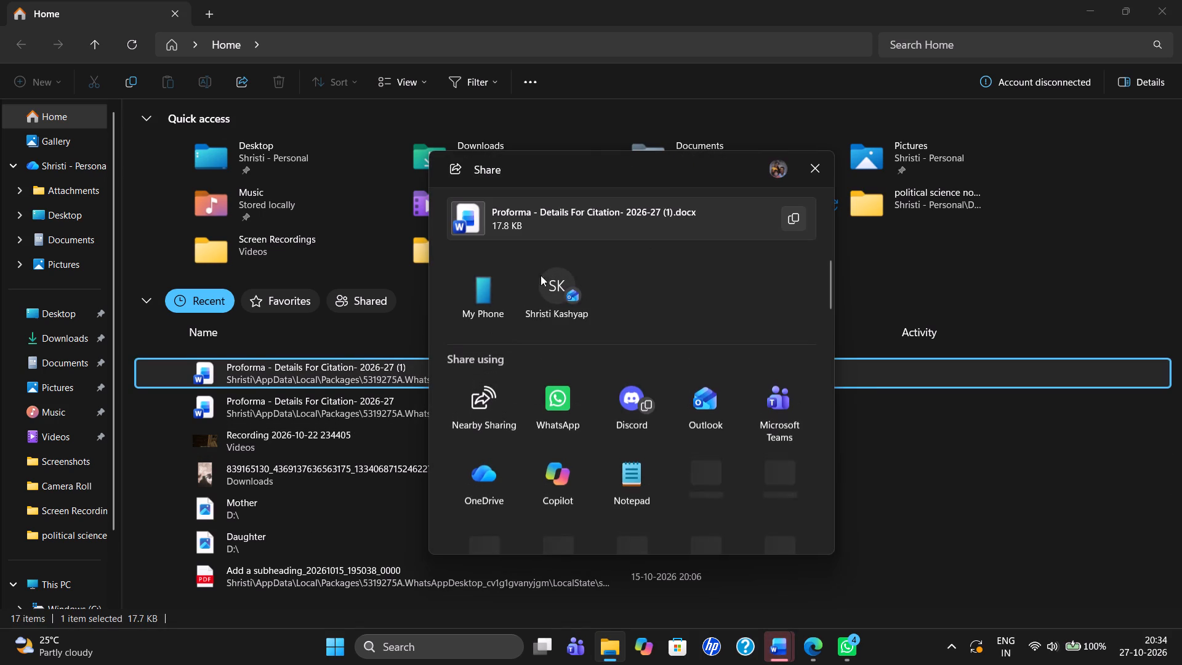
click(564, 389)
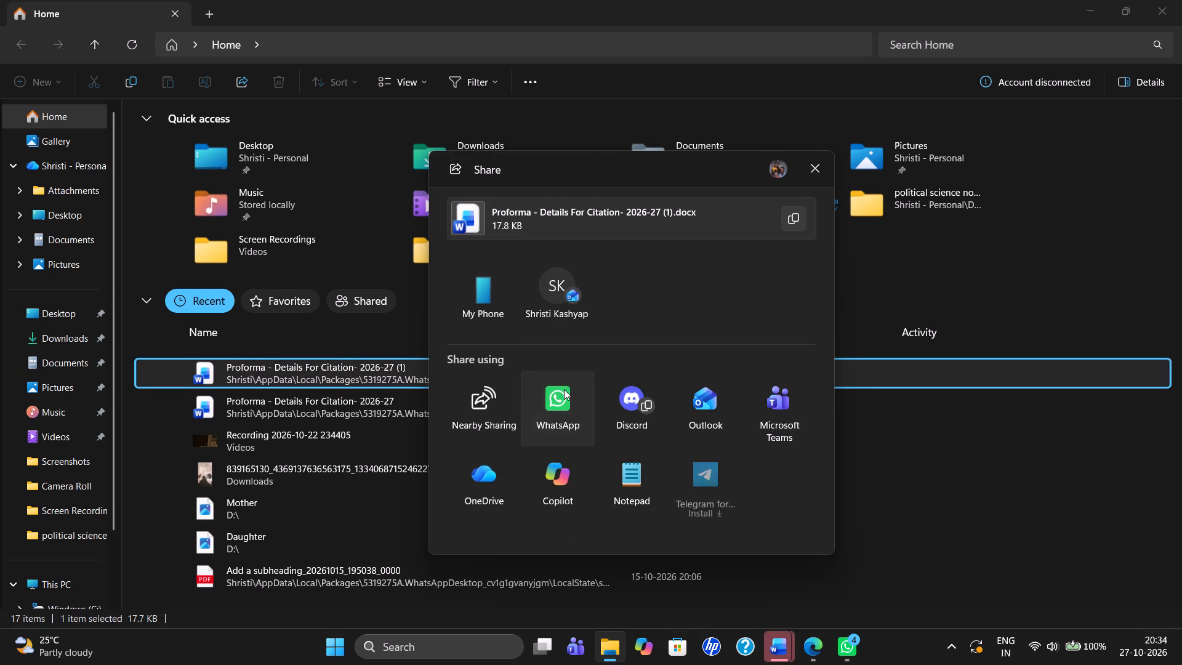
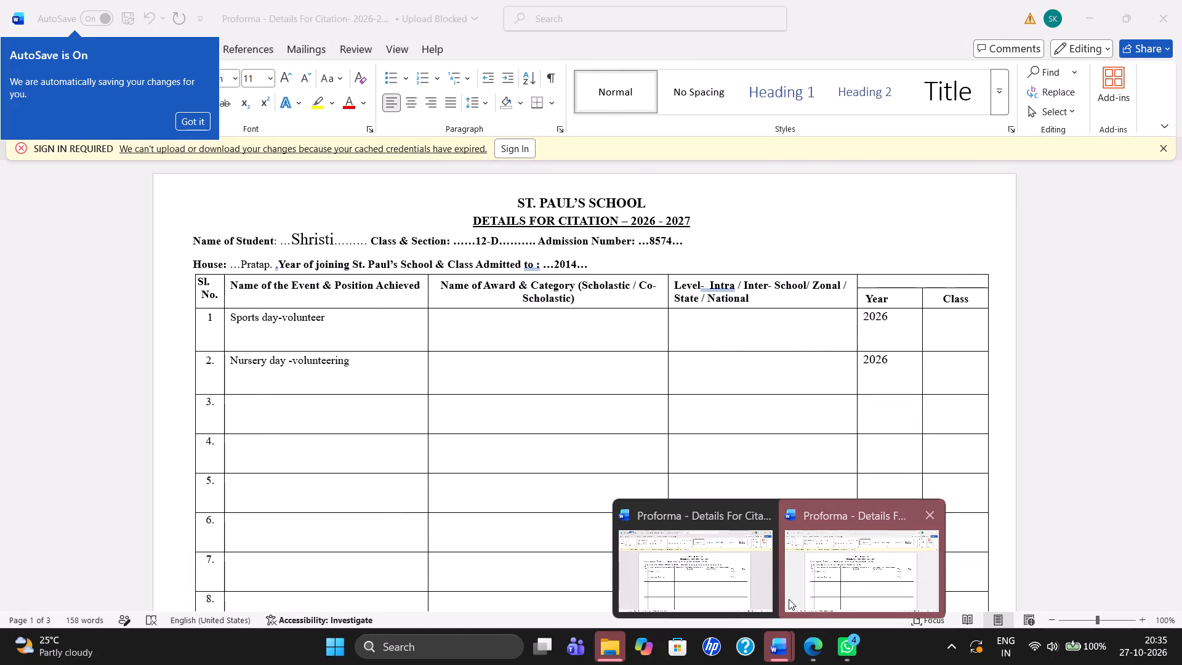
Return to the open proforma document and enter 12th as the Class for the Sports day-volunteer row.
click(852, 605)
scroll(385, 503, down, 1)
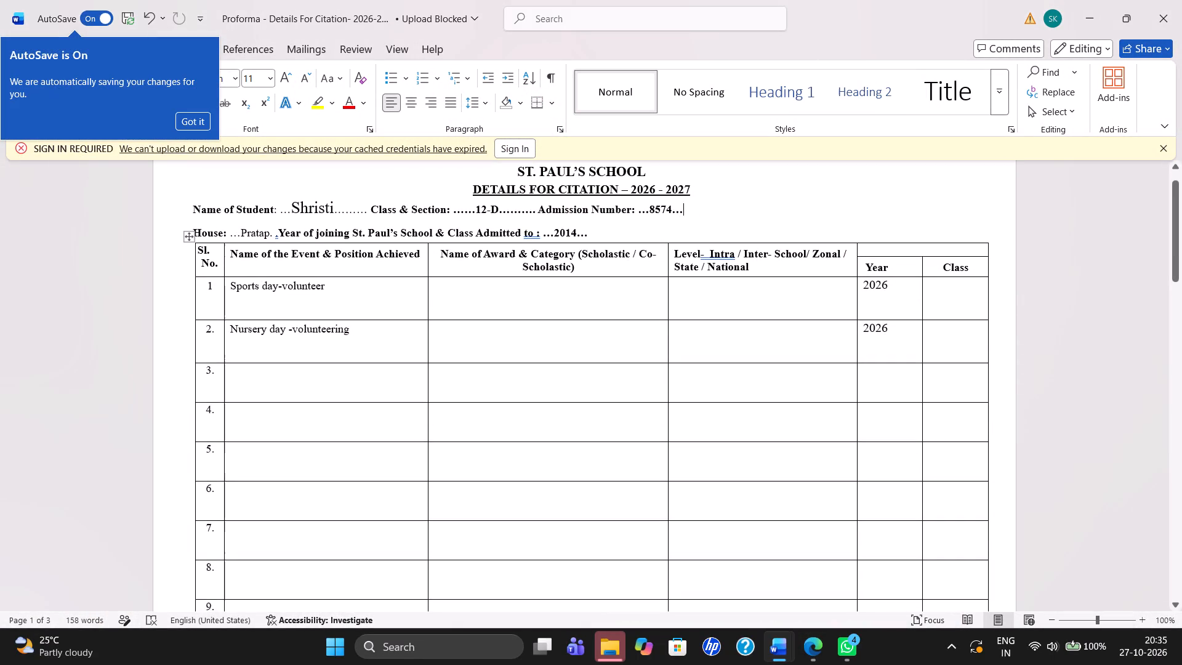
scroll(385, 503, down, 1)
click(948, 293)
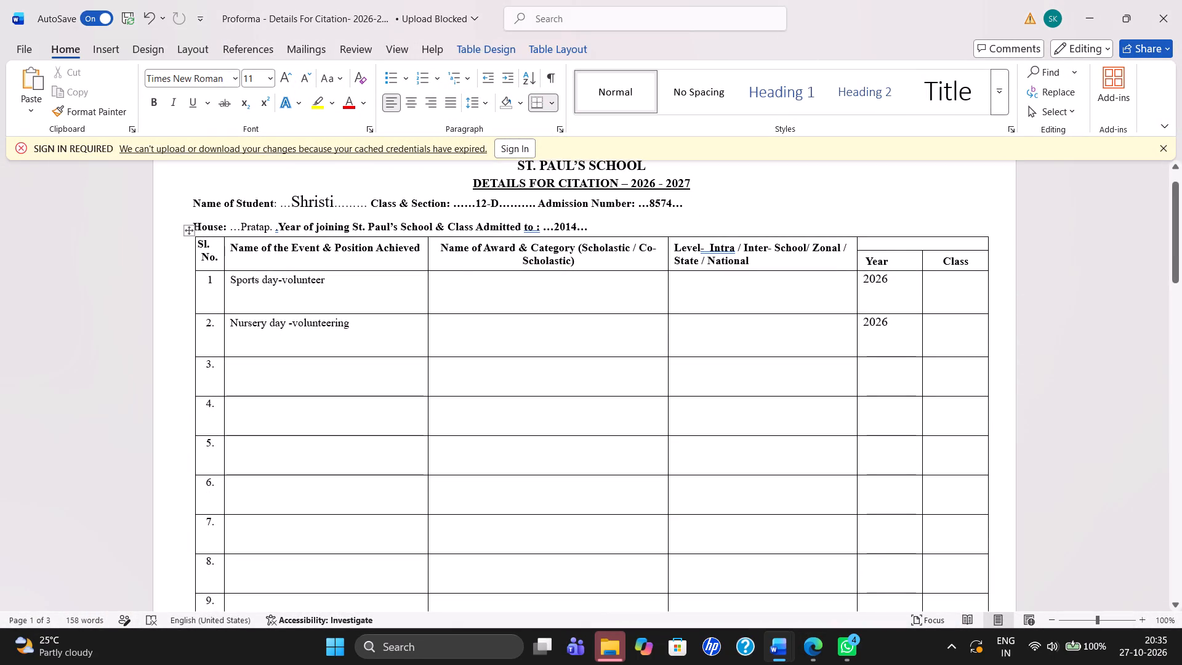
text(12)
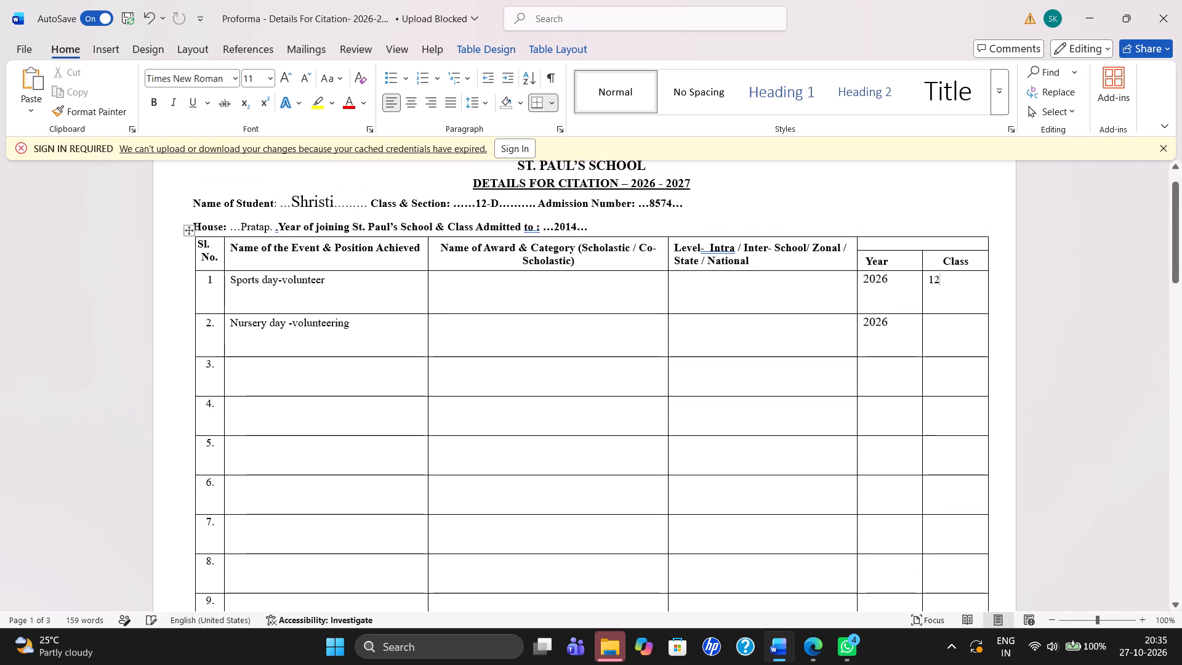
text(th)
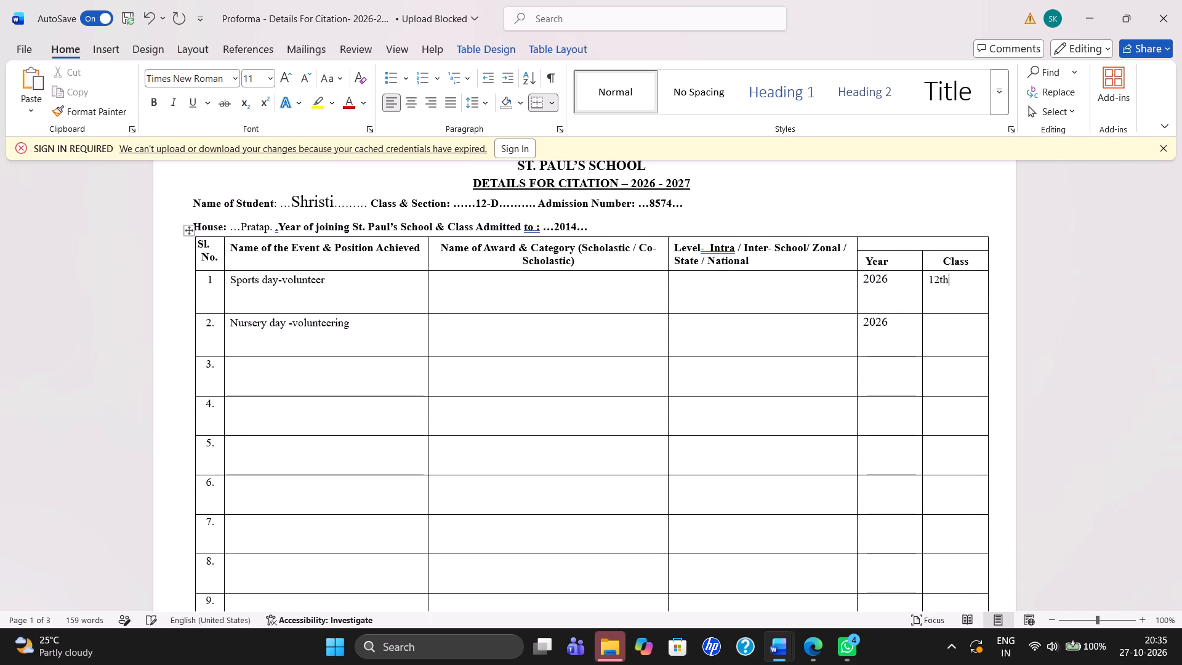
Enter 12th as the class for the Nursery day -volunteering entry in row 2.
click(949, 326)
text(12th)
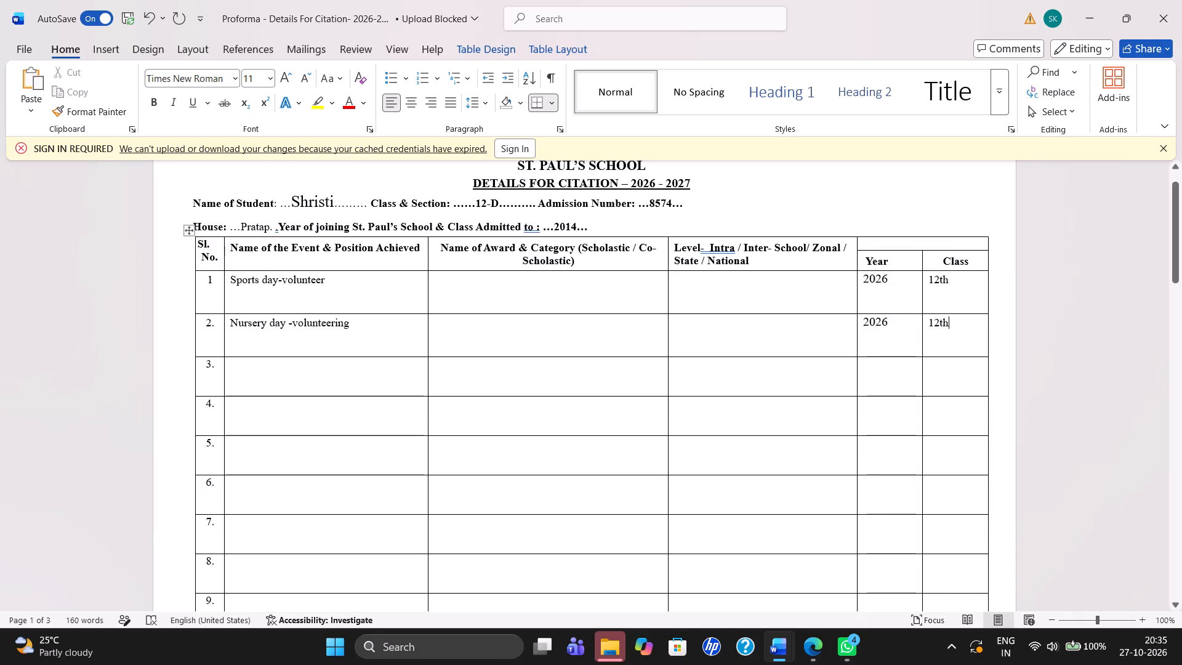
Save a copy to the personal OneDrive folder as Proforma - Details For Citation- 2026-27 (1), replacing the existing file and dismissing the sign-in window.
scroll(1039, 358, down, 1)
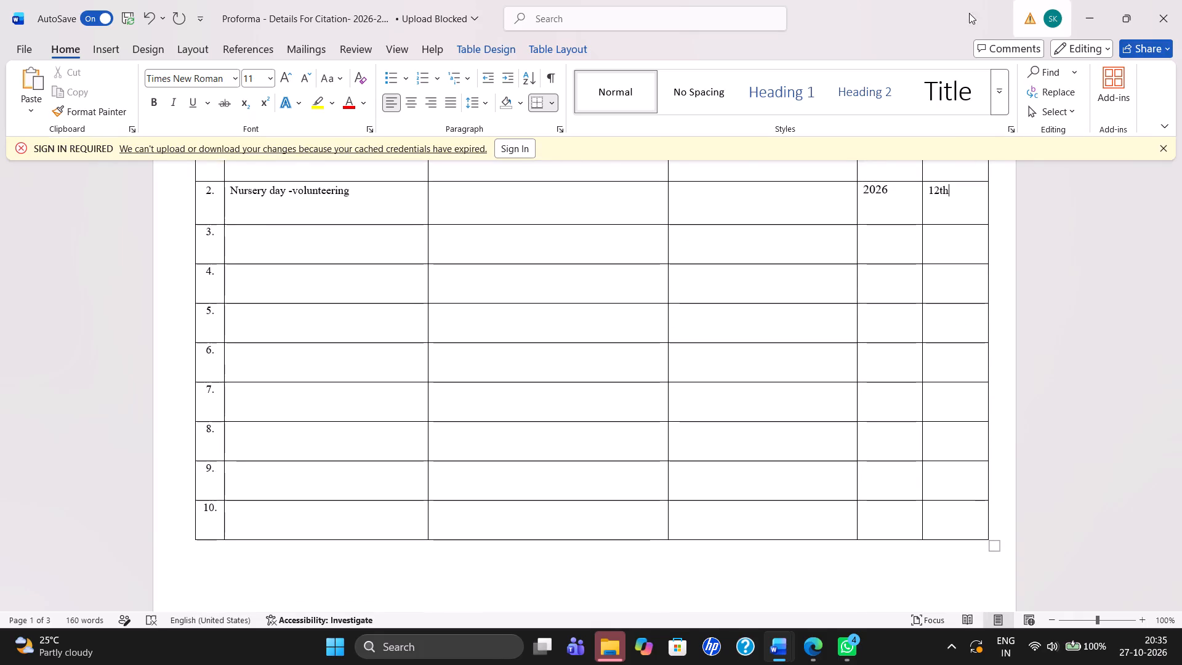
click(21, 47)
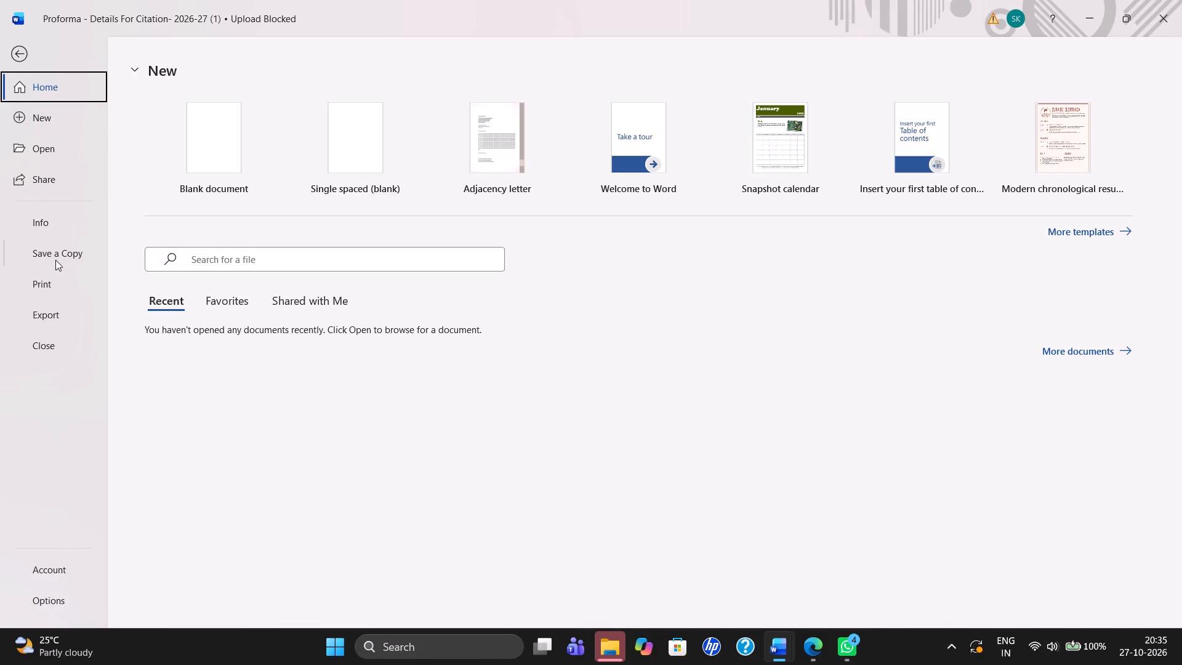
click(55, 260)
click(463, 105)
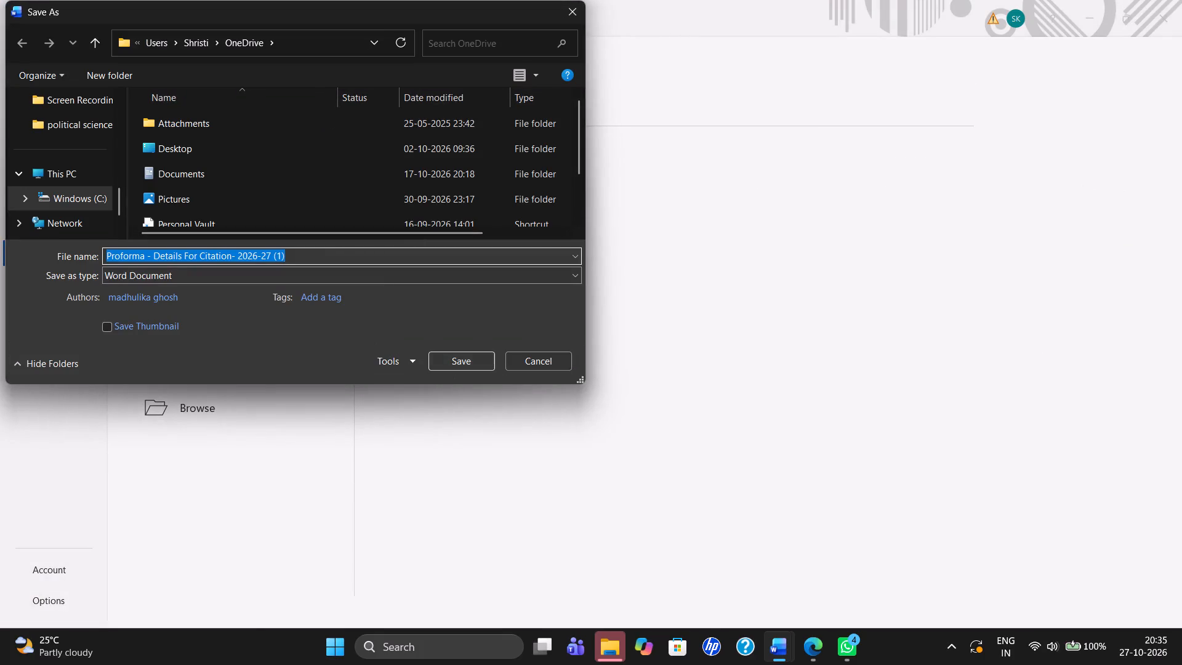
click(459, 361)
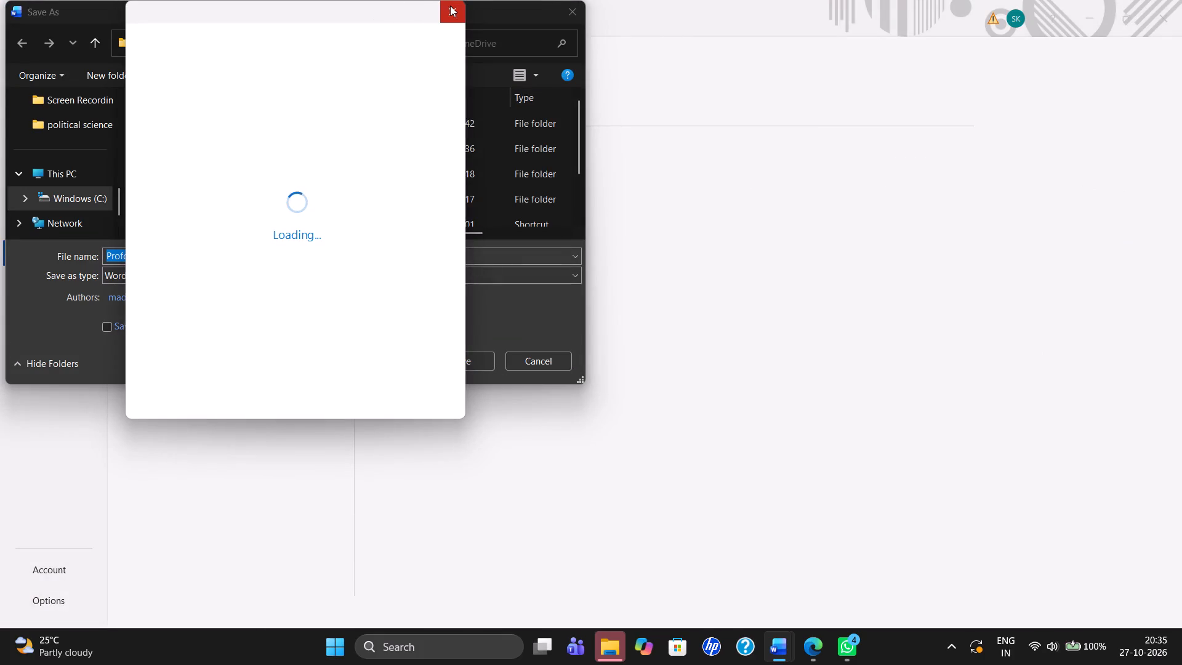
click(451, 6)
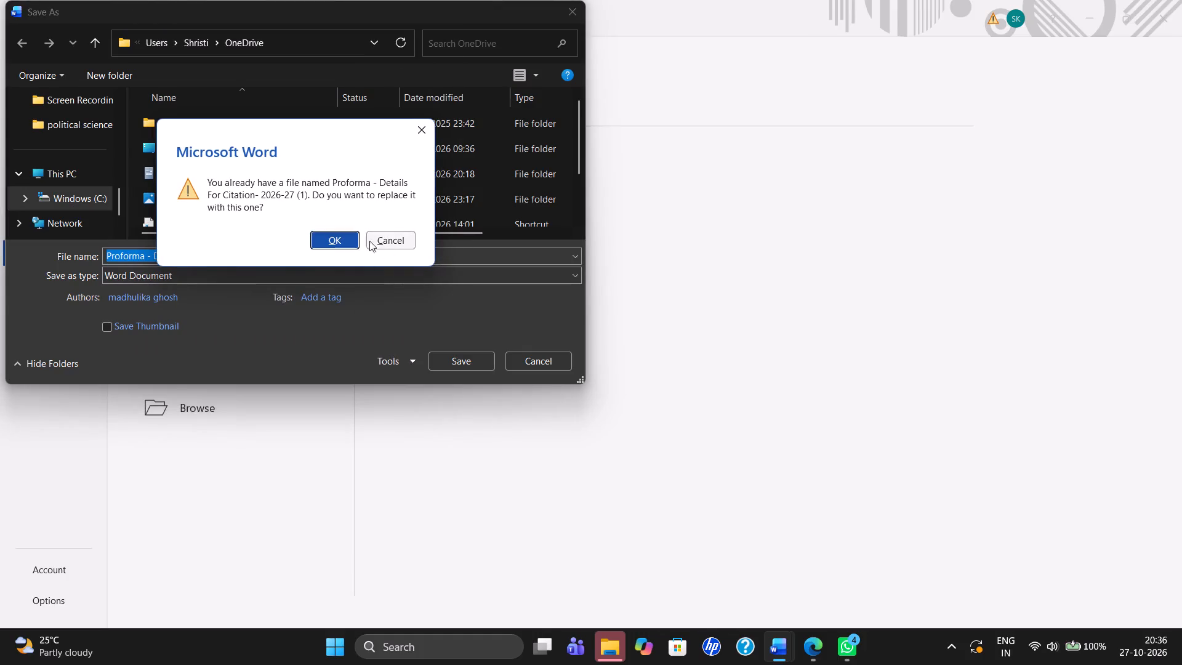
click(339, 236)
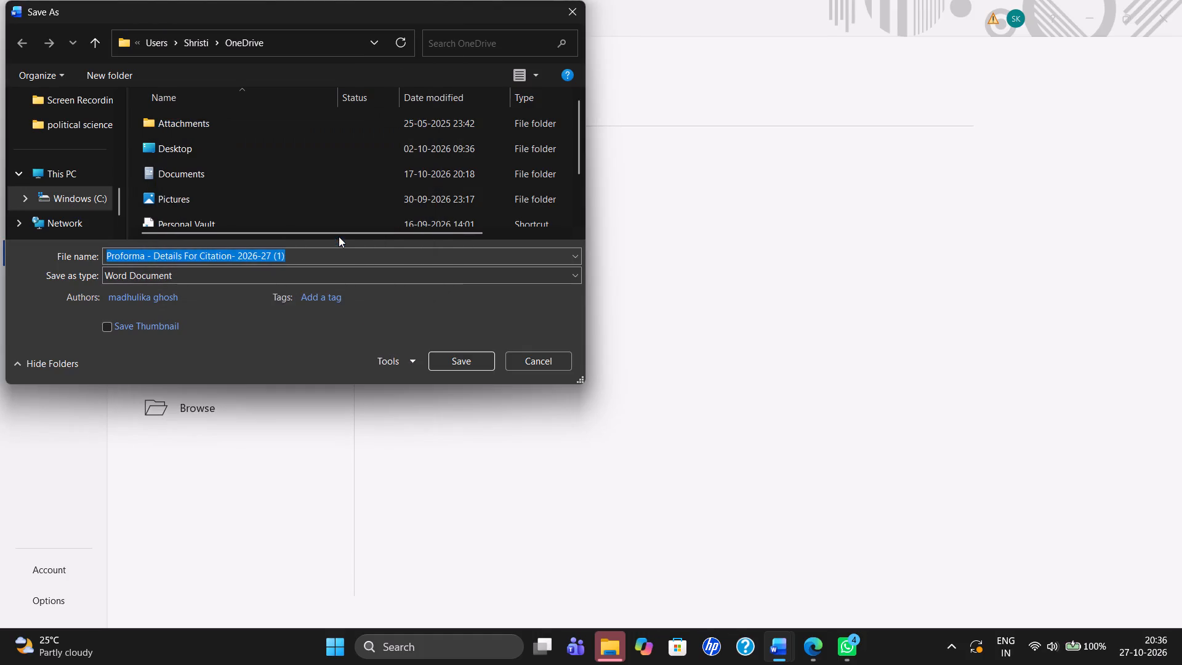
click(445, 14)
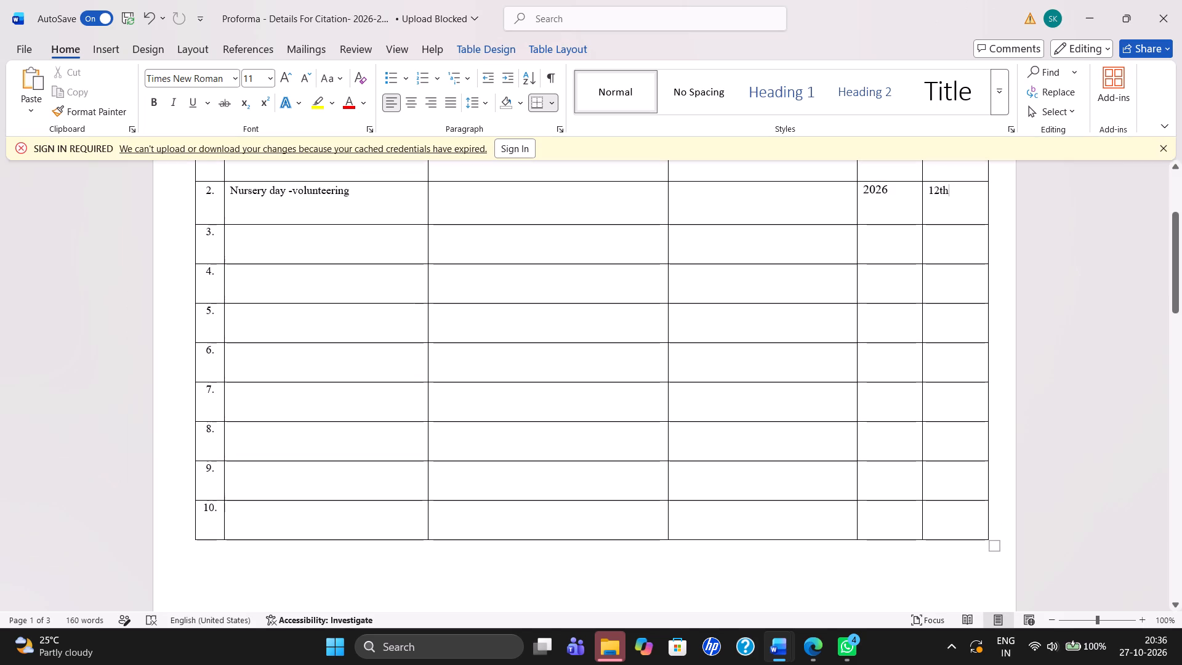
Open the recent file Proforma - Details For Citation- 2026-27 (1) from File Explorer and recheck it after refreshing the list, closing it each time.
click(616, 648)
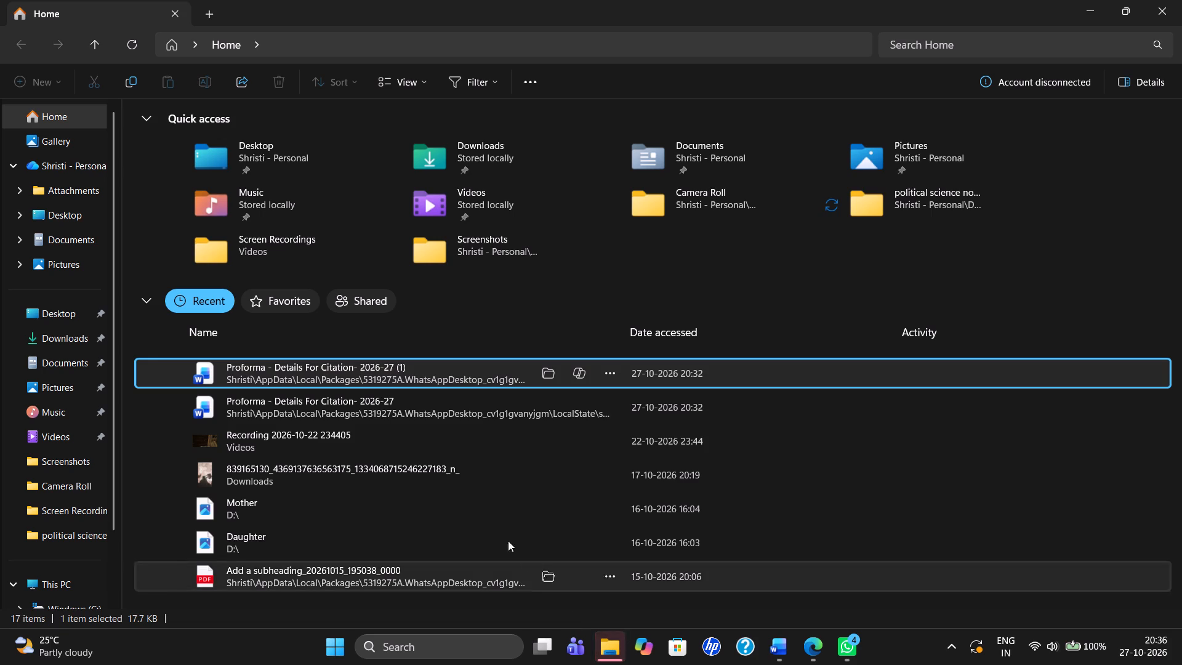
double_click(406, 366)
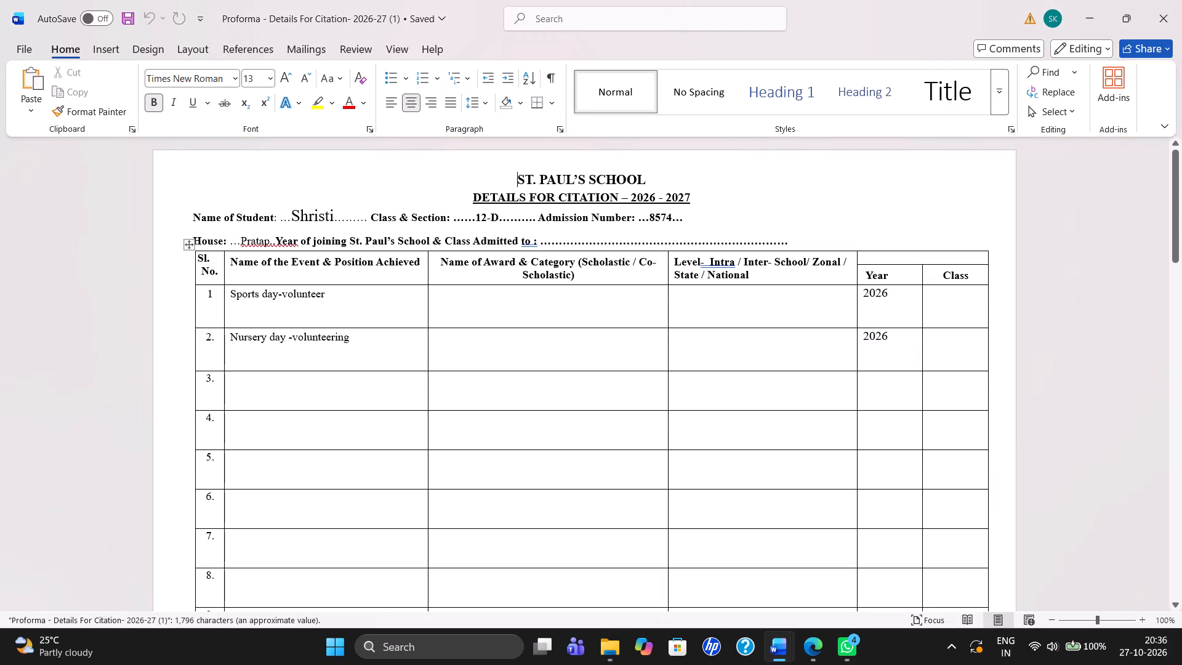
click(1180, 6)
scroll(562, 344, up, 4)
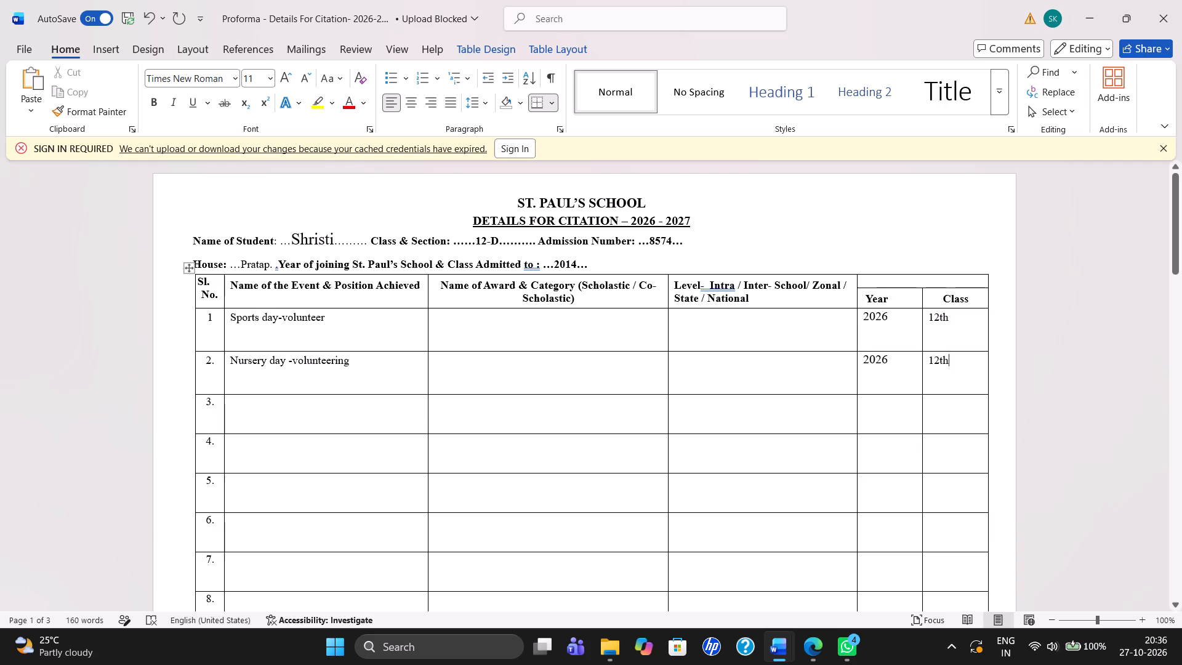
click(618, 642)
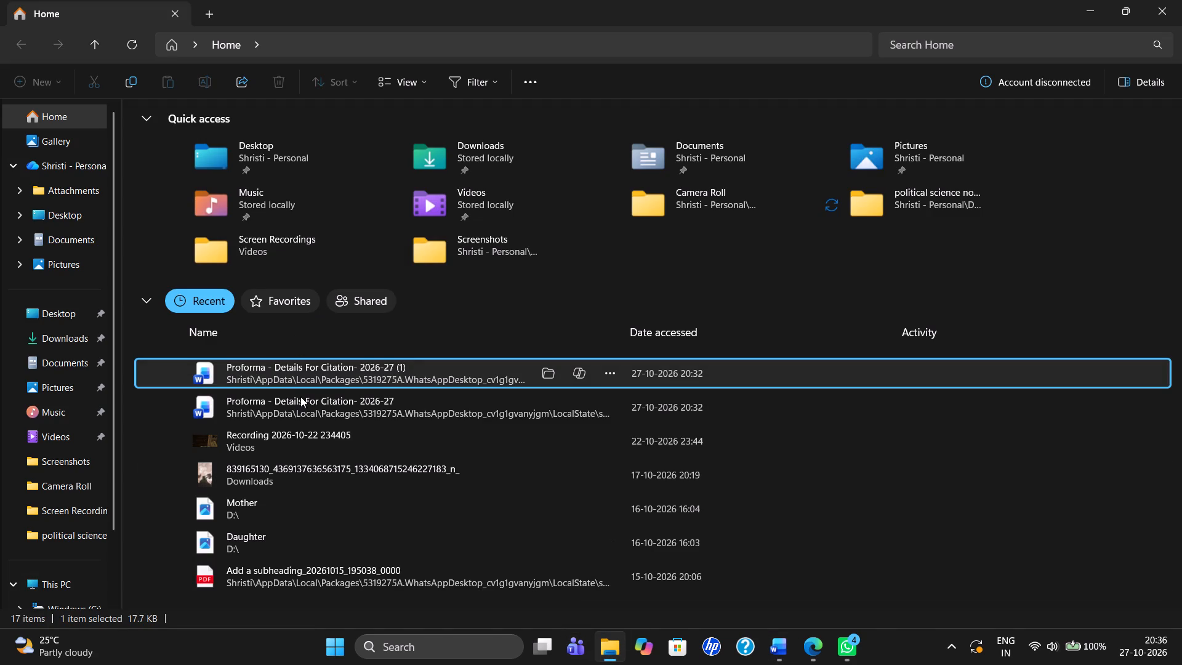
click(124, 37)
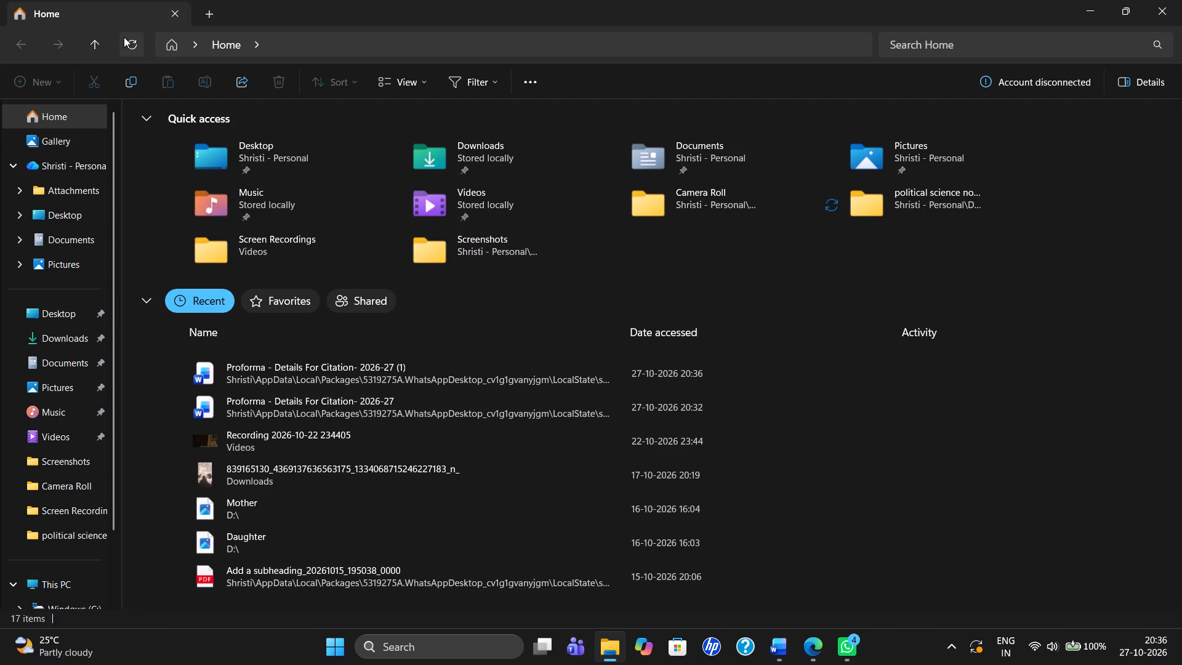
double_click(375, 386)
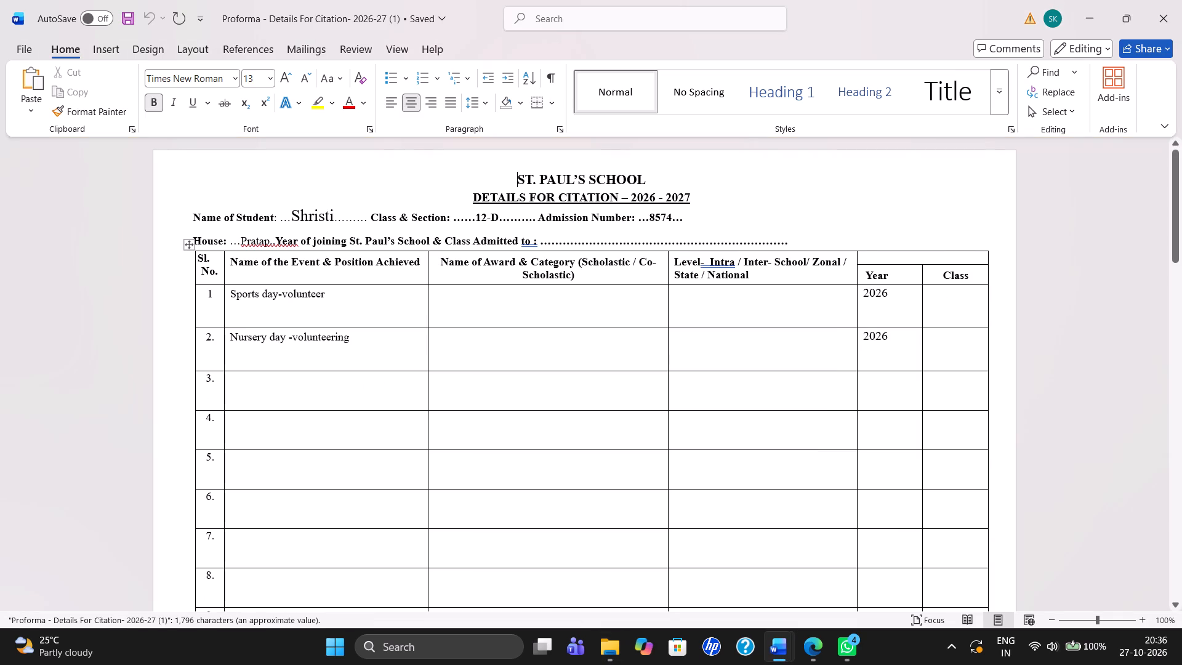
click(1177, 0)
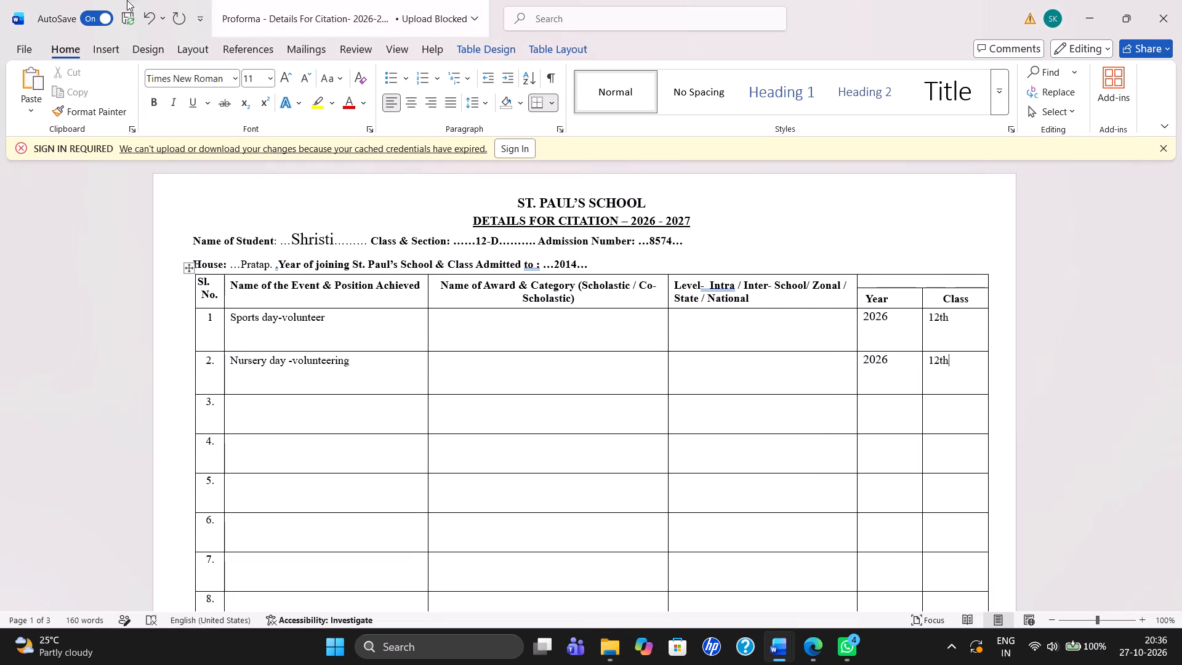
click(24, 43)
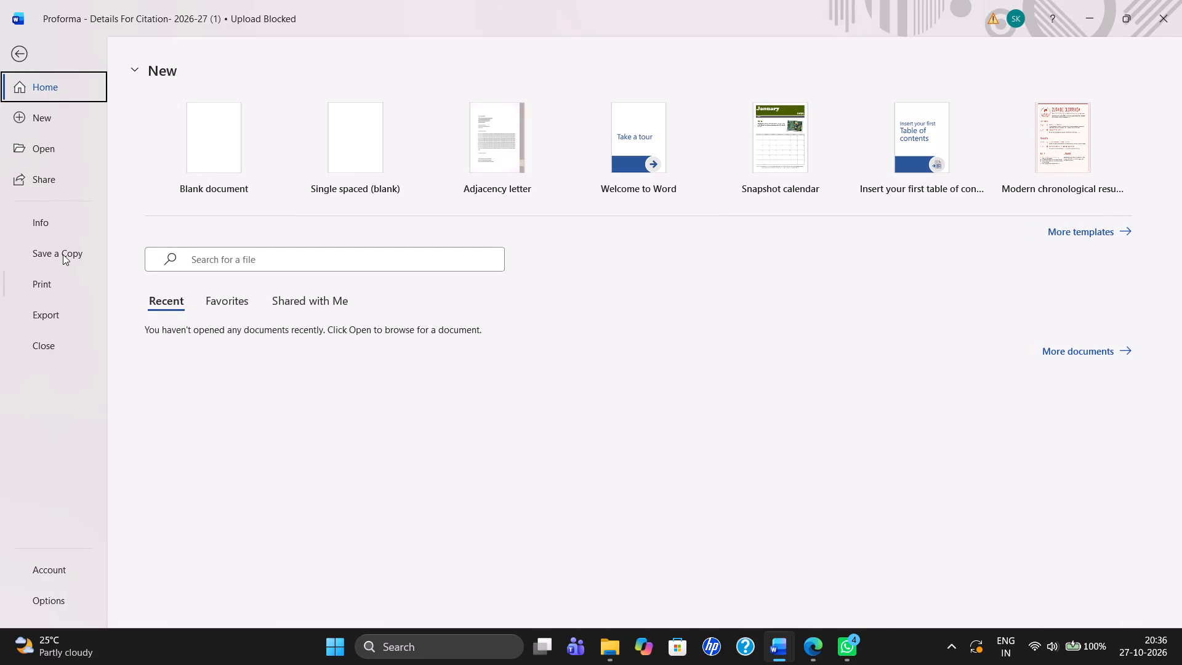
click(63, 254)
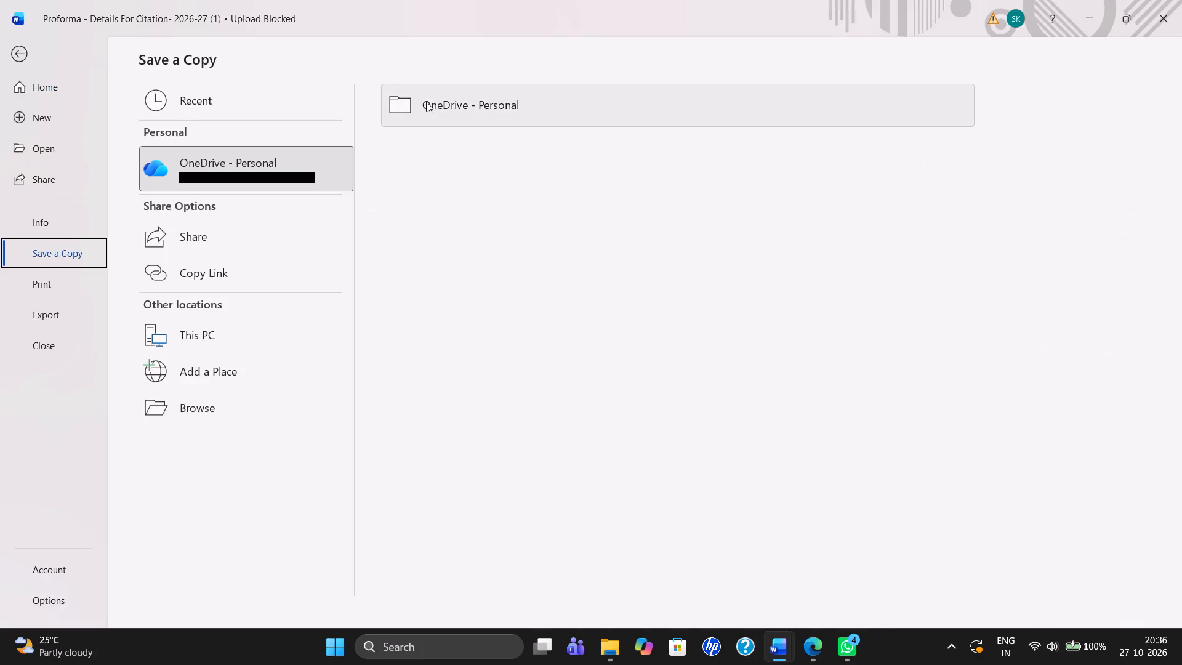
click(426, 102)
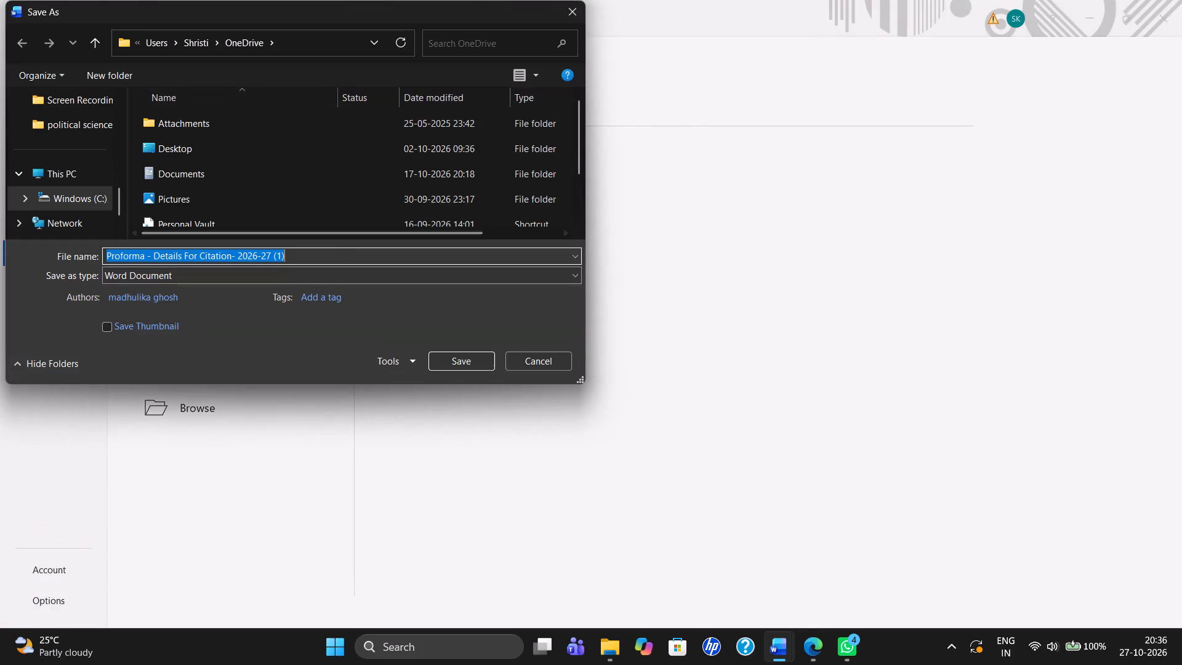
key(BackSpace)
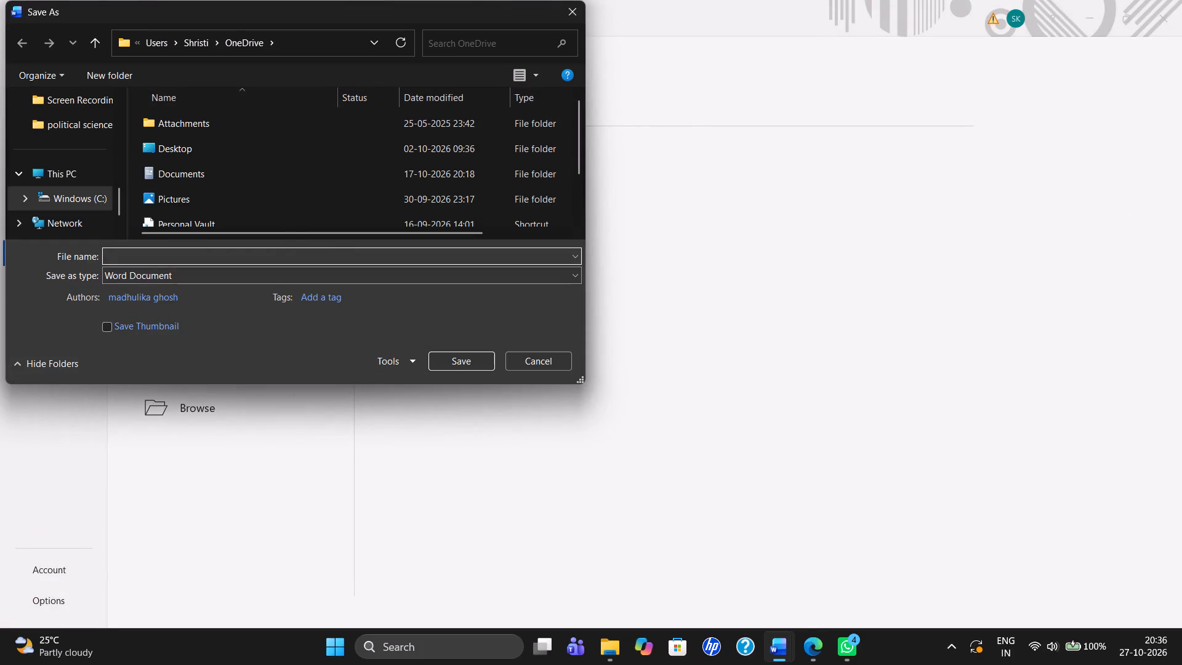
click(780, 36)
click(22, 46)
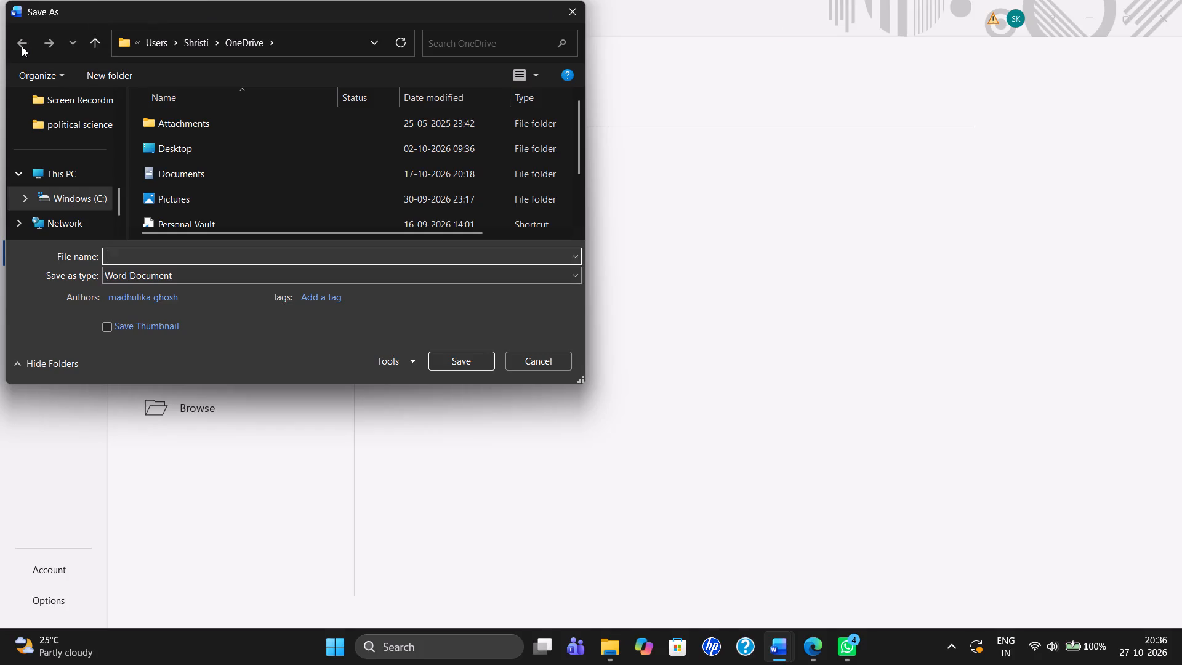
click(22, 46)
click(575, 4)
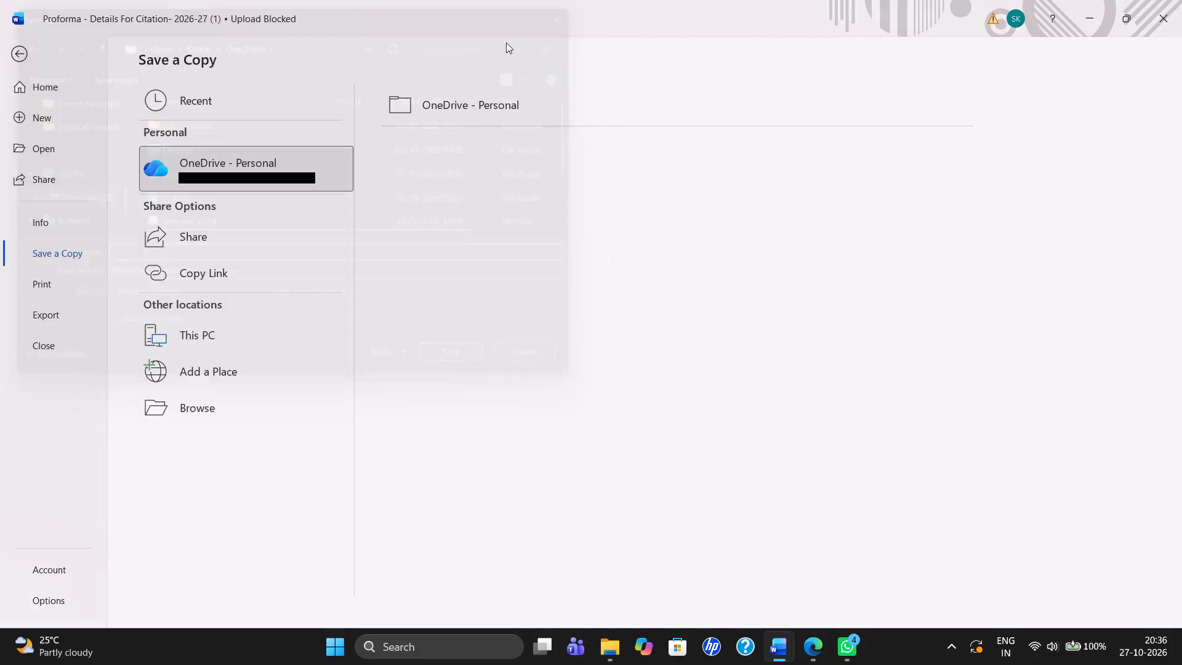
Save a copy in the personal OneDrive folder as Proforma - Details For Citation- 2026-27 (2), dismissing the sign-in window.
click(488, 99)
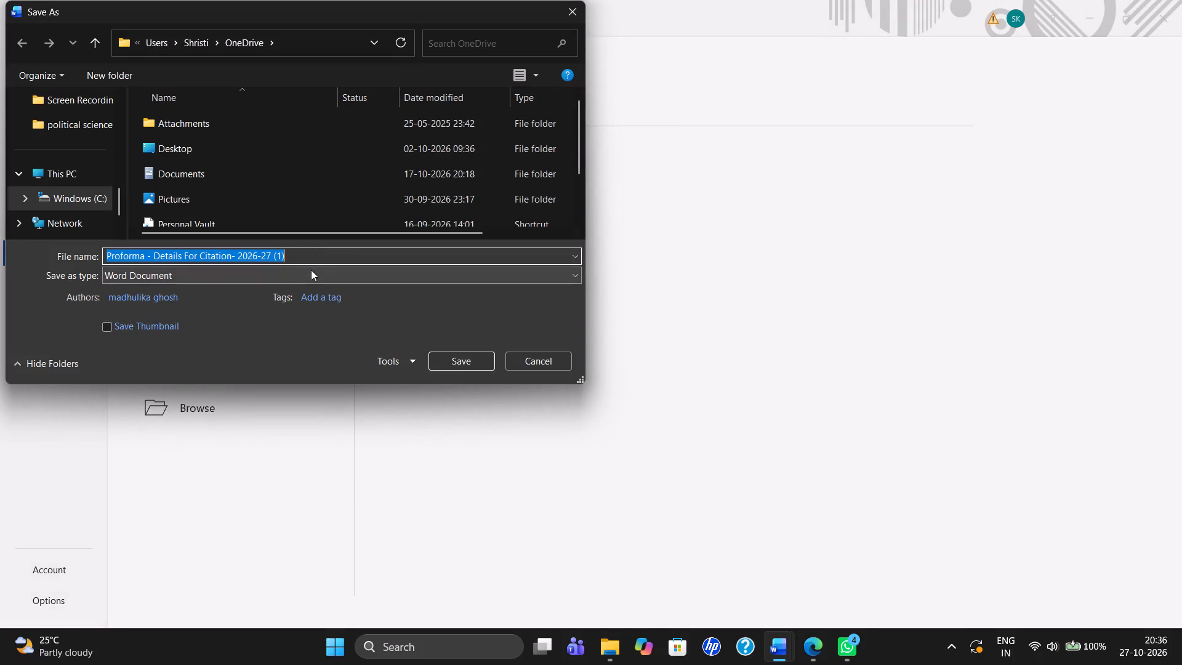
click(331, 258)
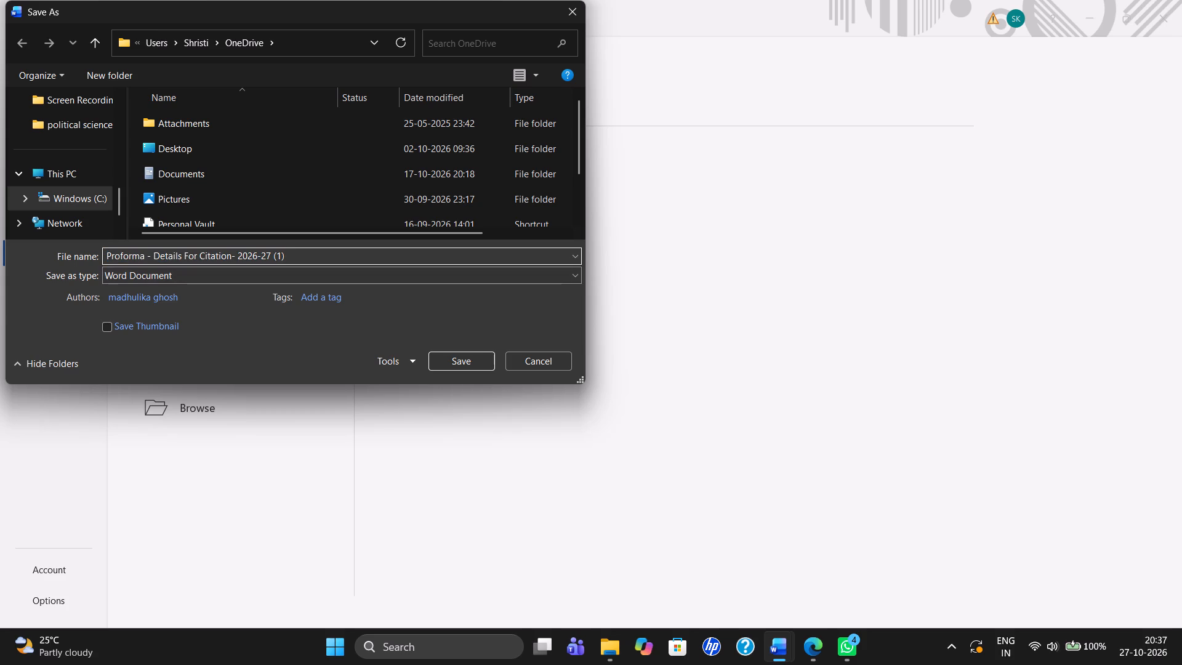
click(283, 255)
key(BackSpace)
key(2)
click(470, 360)
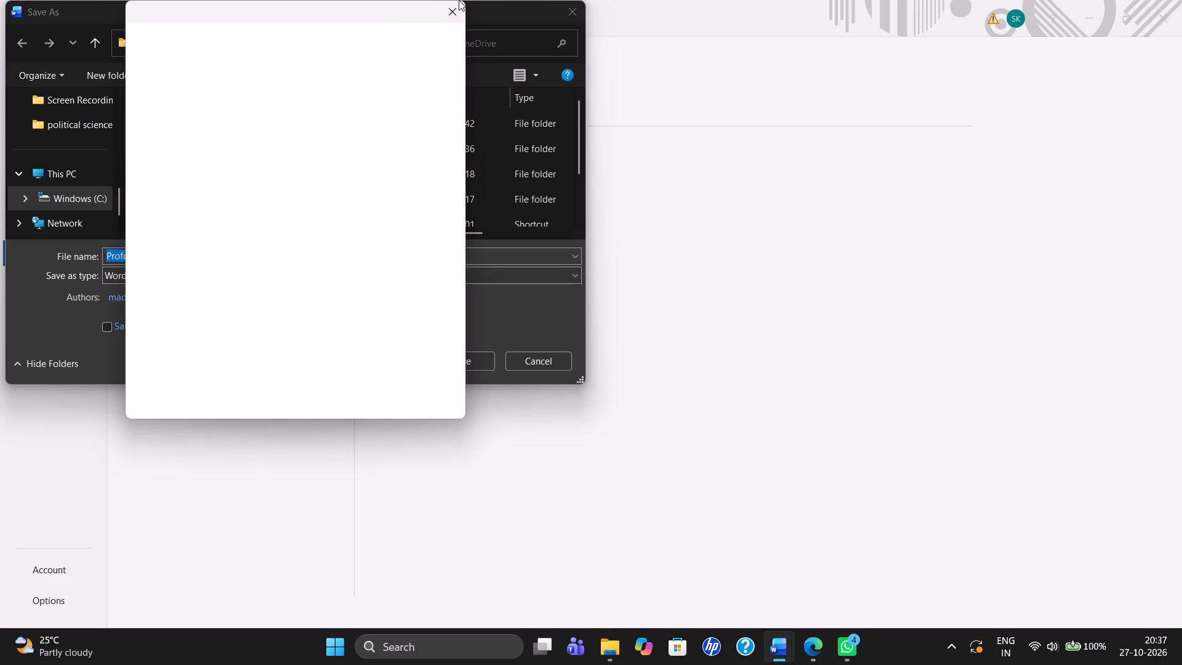
click(456, 18)
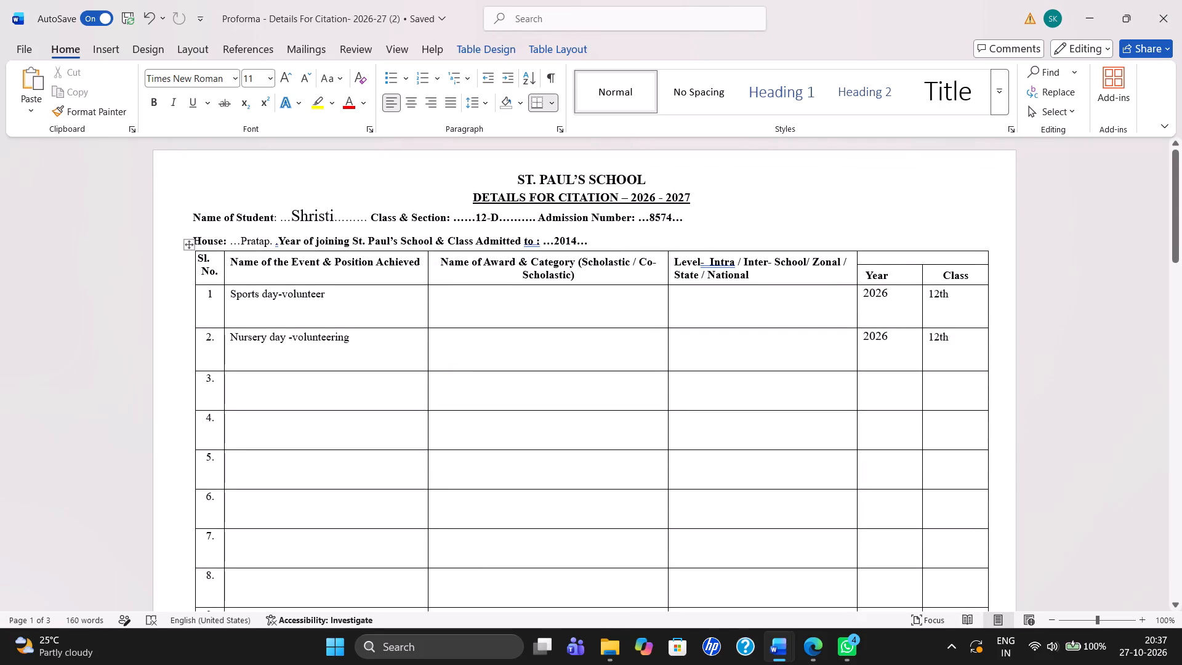
Refresh the recent files in File Explorer to look for the new copy, and check the open proforma documents.
click(608, 639)
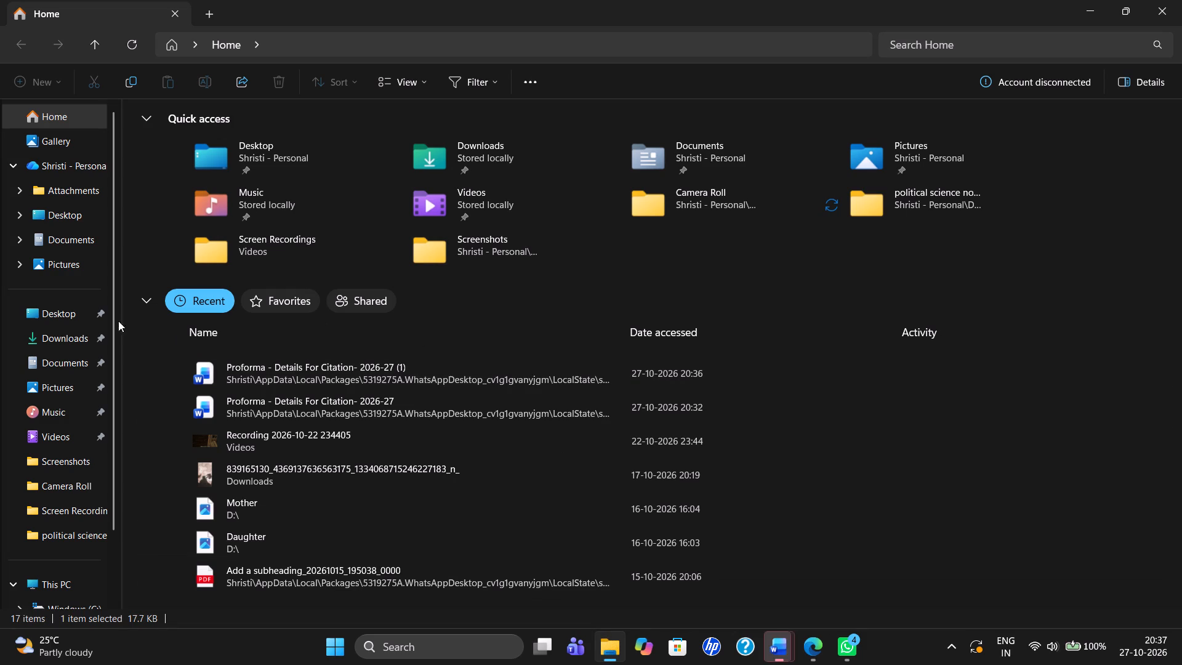
click(138, 42)
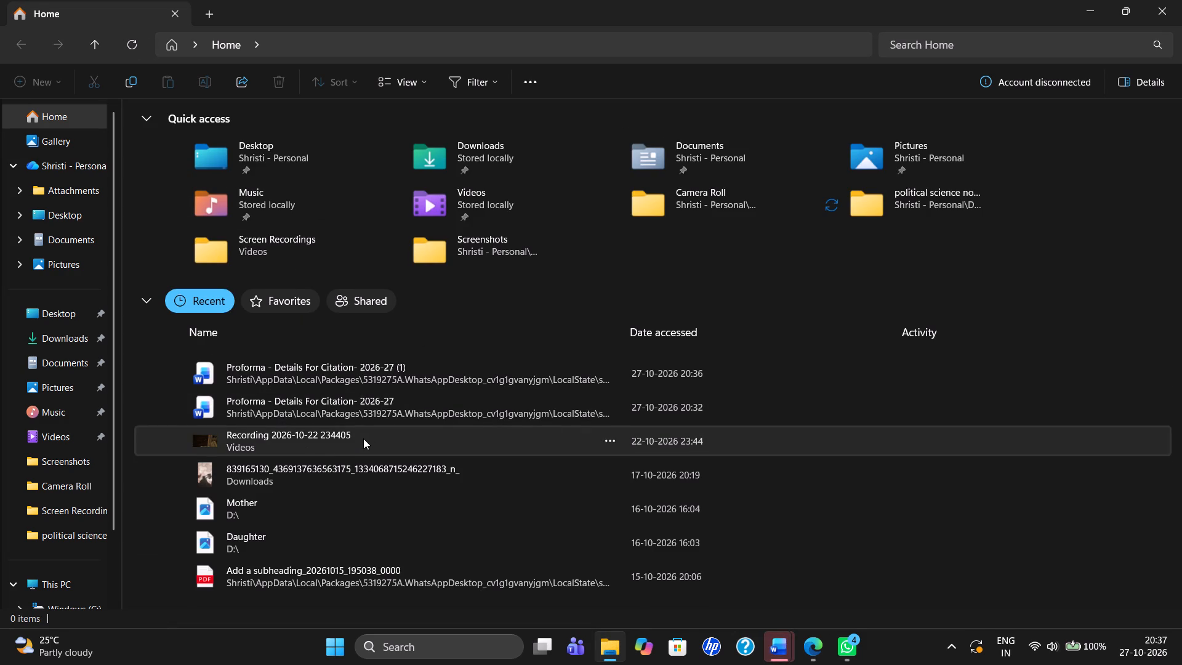
scroll(384, 430, up, 15)
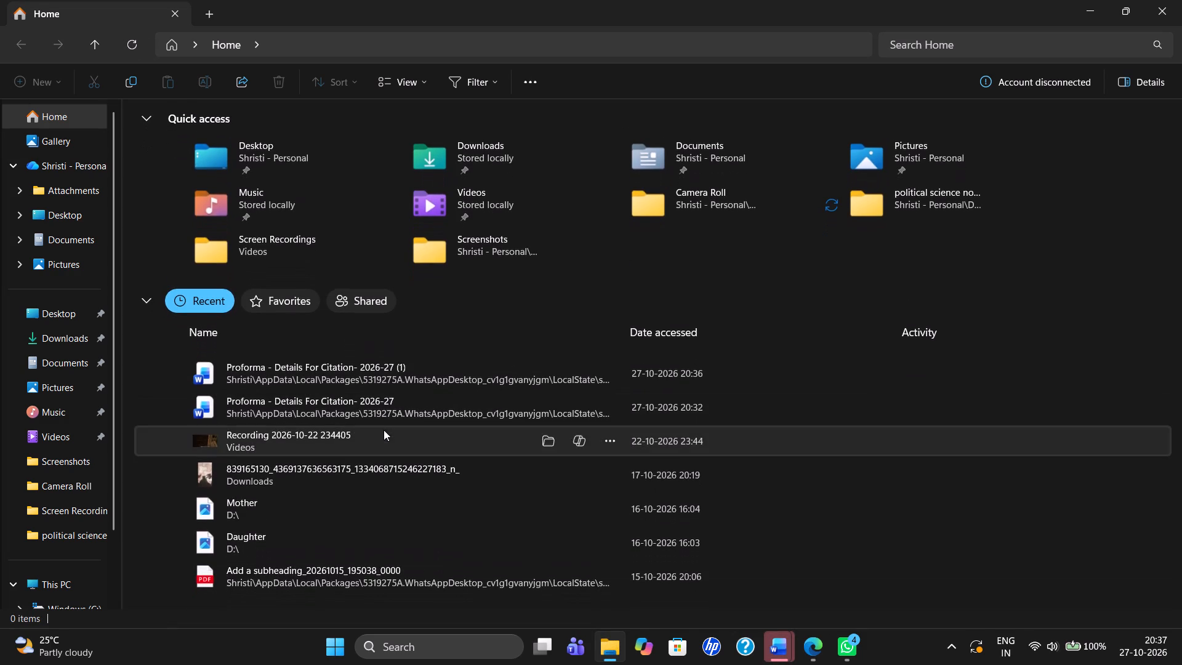
click(1181, 0)
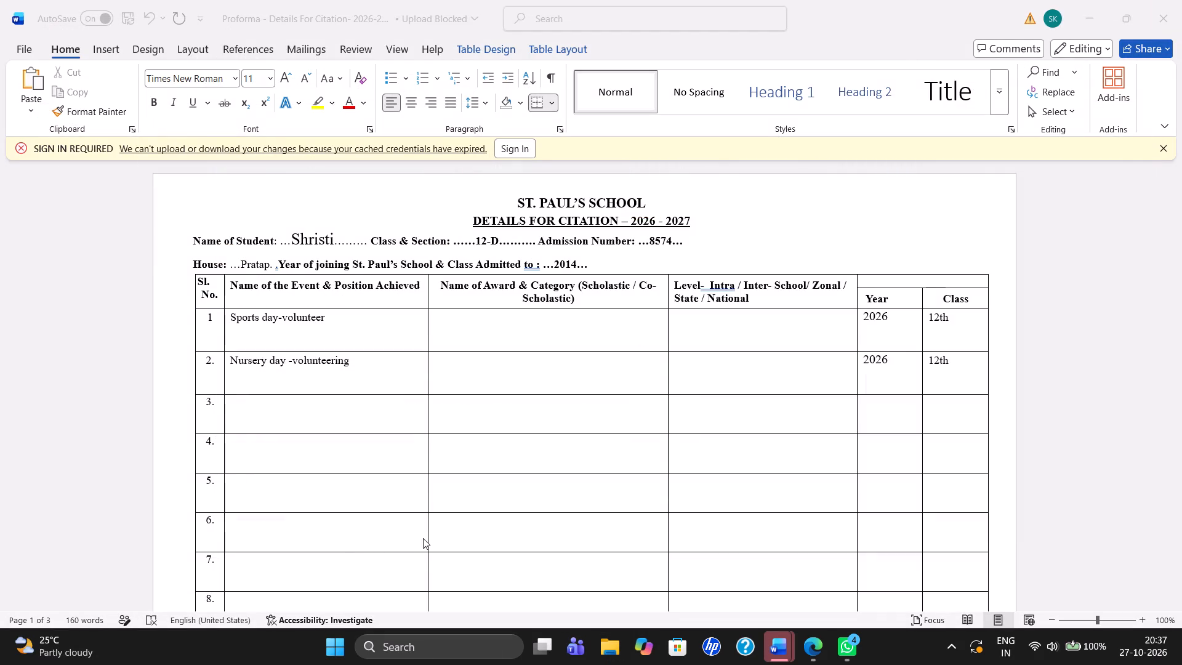
click(612, 639)
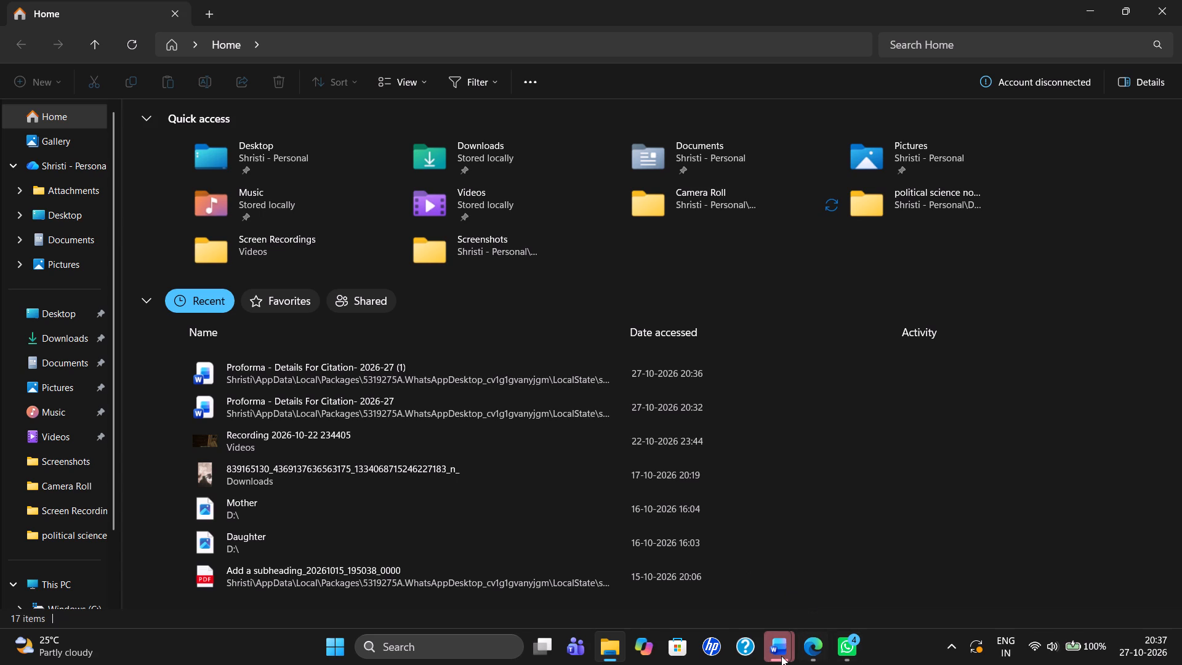
click(736, 568)
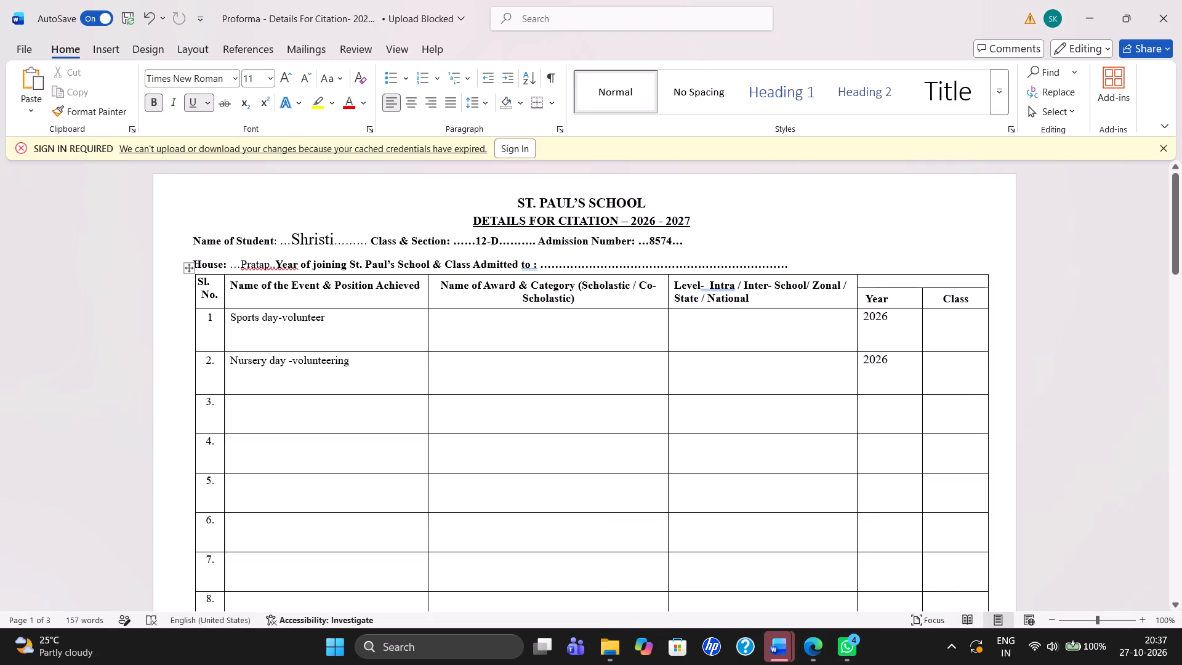
click(270, 268)
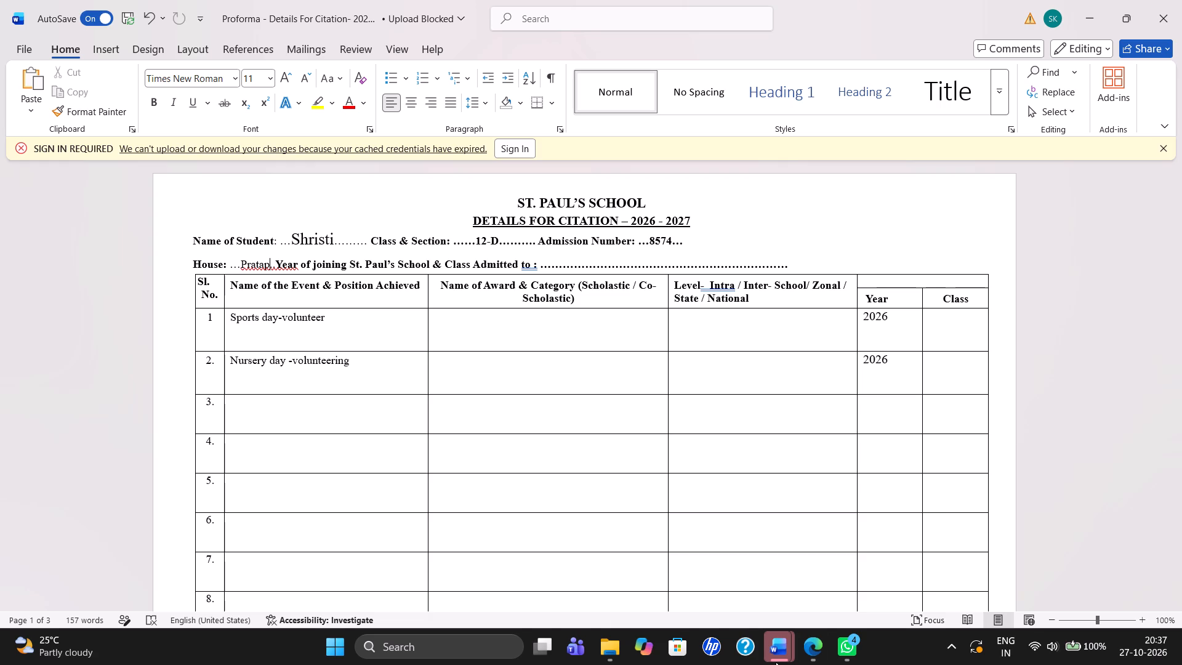
click(790, 581)
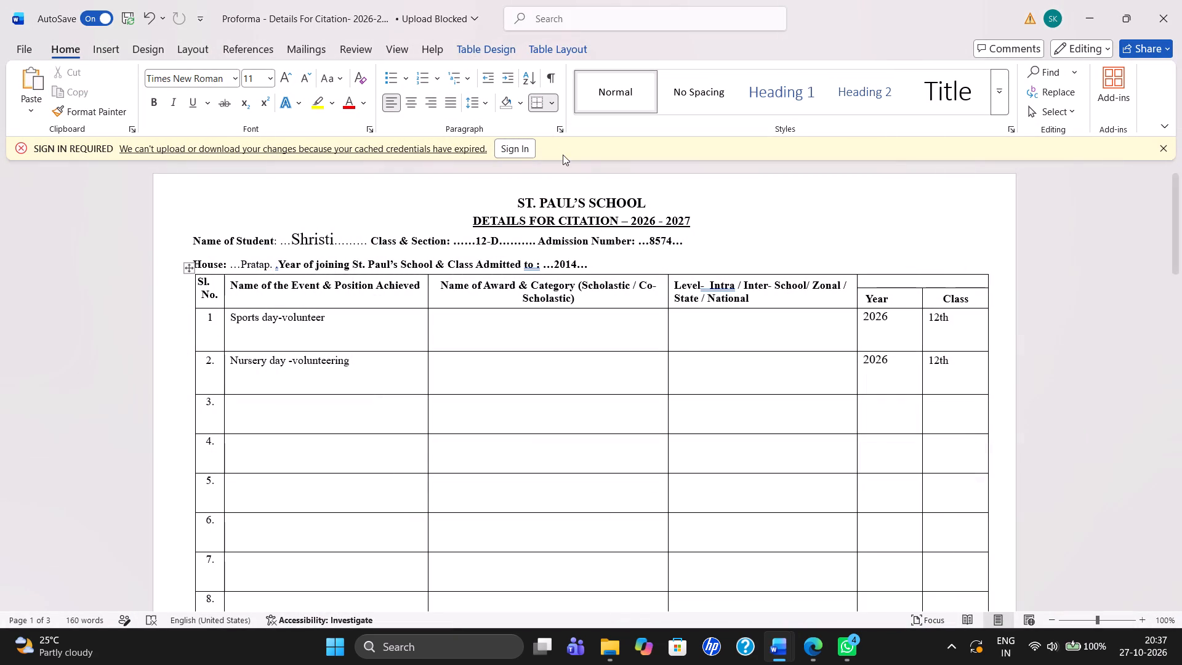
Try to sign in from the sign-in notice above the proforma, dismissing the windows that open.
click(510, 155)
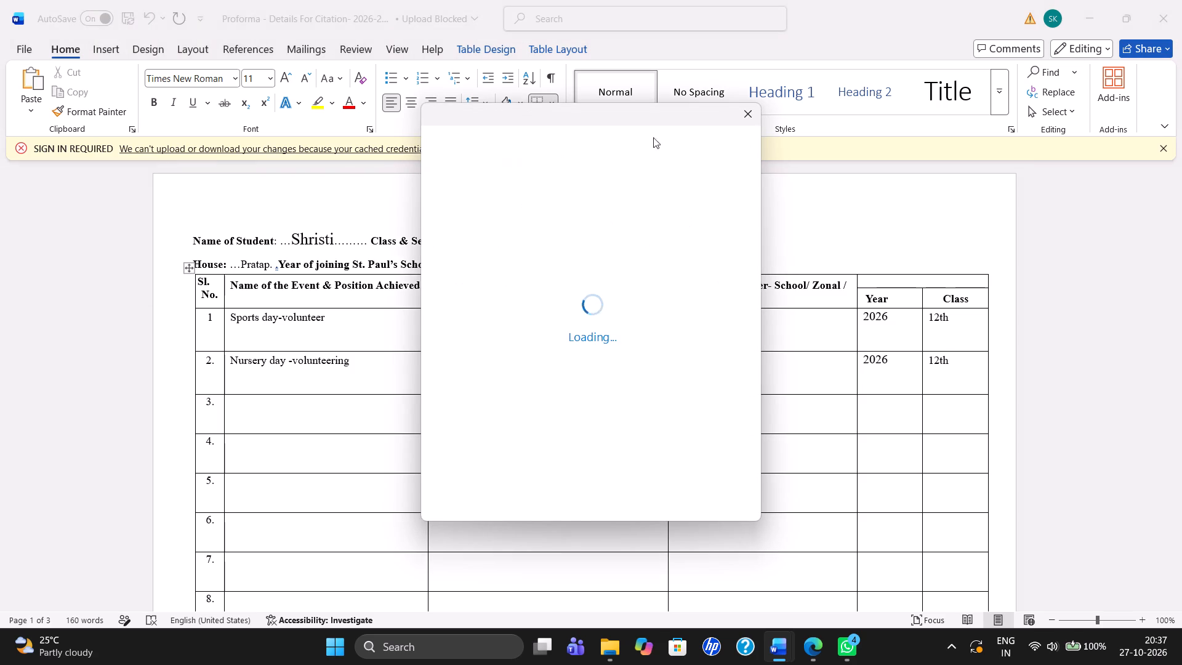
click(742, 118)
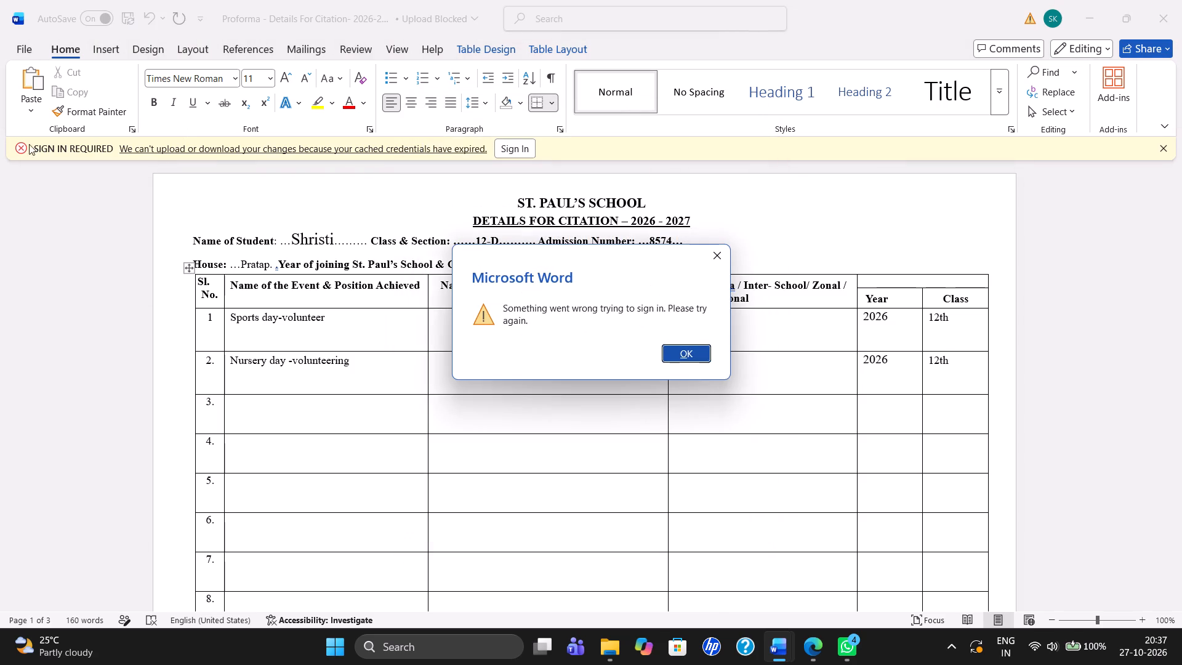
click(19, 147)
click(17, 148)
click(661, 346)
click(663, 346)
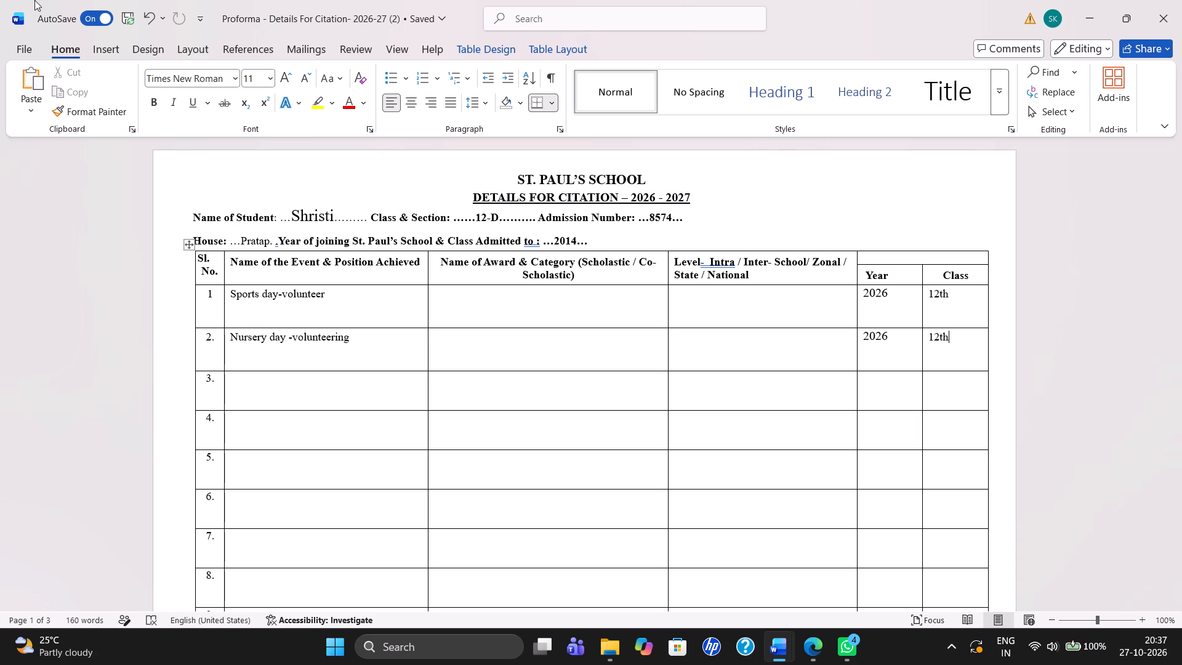
Open the file commands for the Proforma - Details For Citation- 2026-27 (2) document.
click(24, 50)
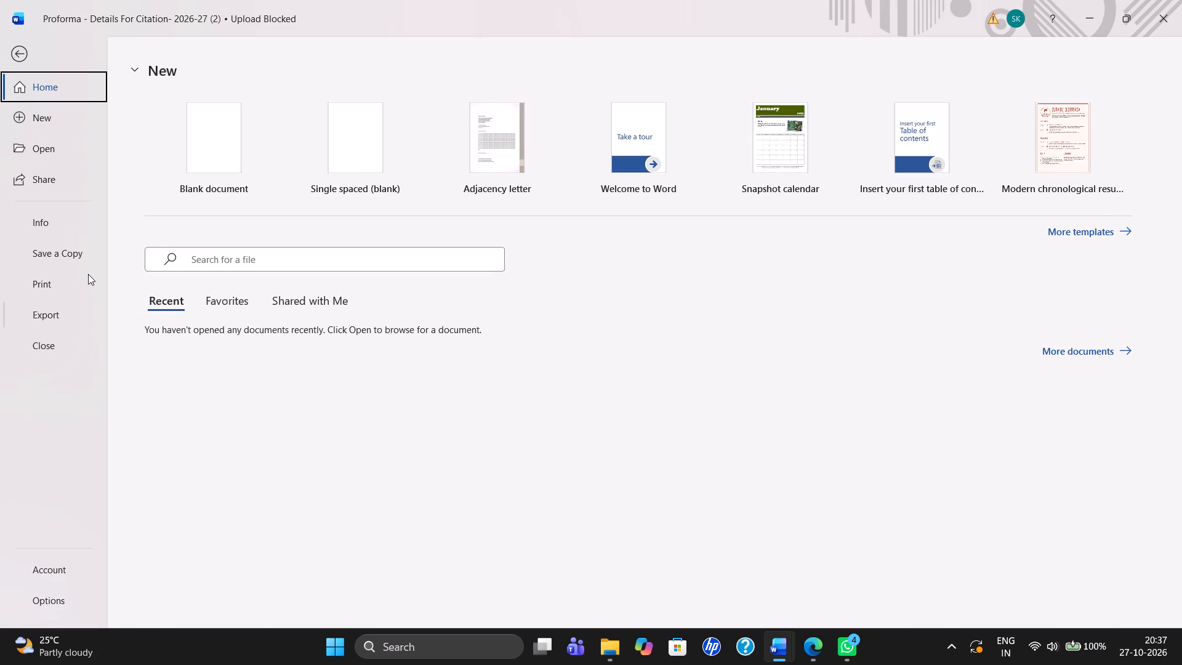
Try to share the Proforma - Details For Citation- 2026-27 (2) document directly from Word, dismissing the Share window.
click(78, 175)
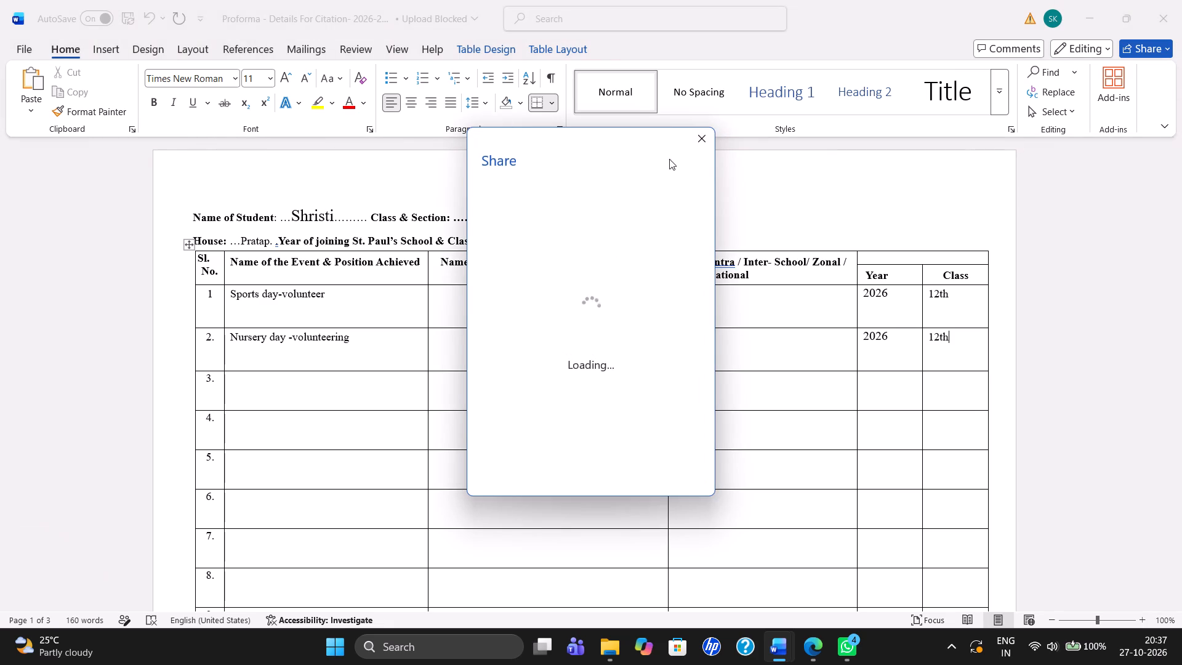